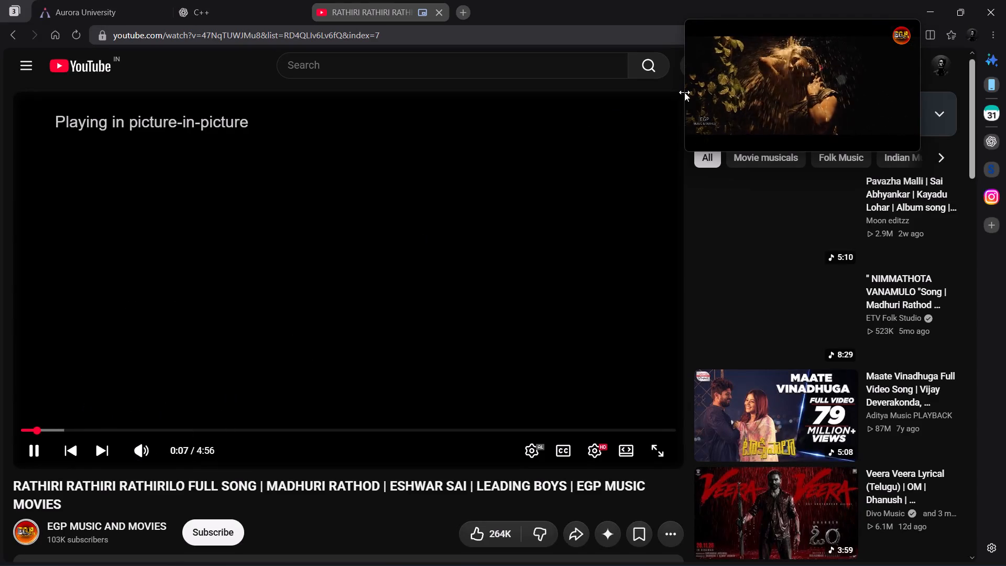
Return the floating video to its page and skip ahead through the mix to the song BASINGA BALAALU.
click(896, 32)
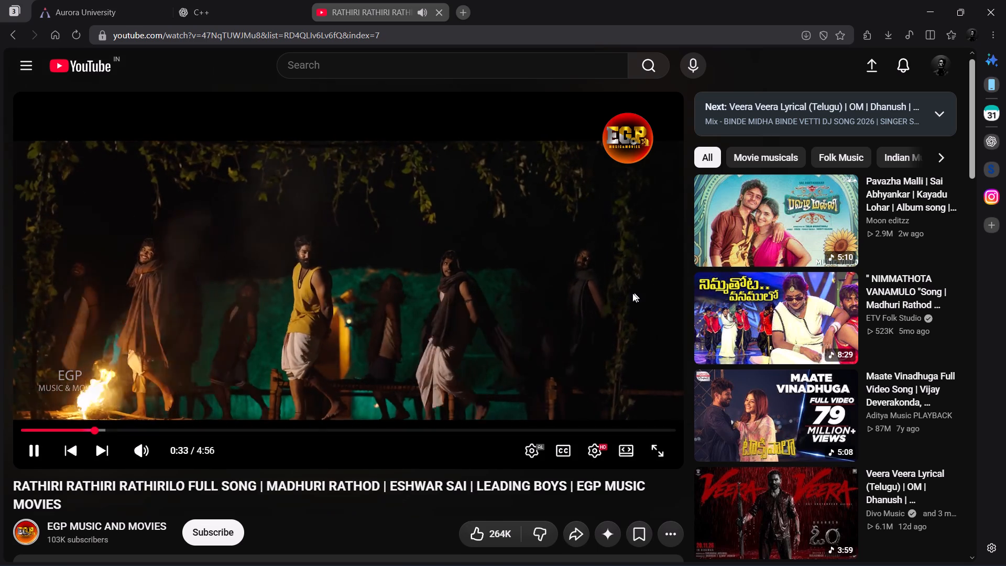
click(102, 448)
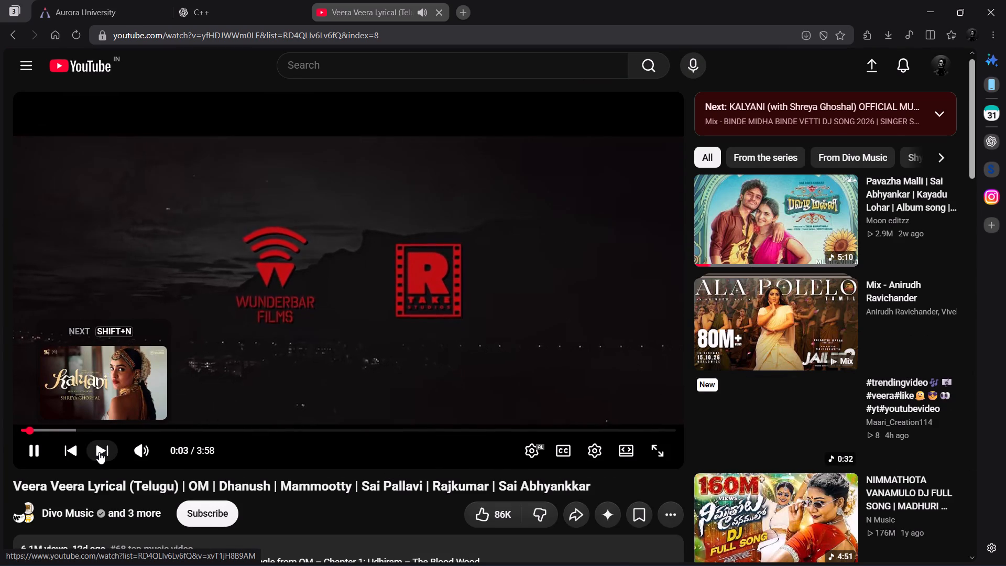
click(99, 452)
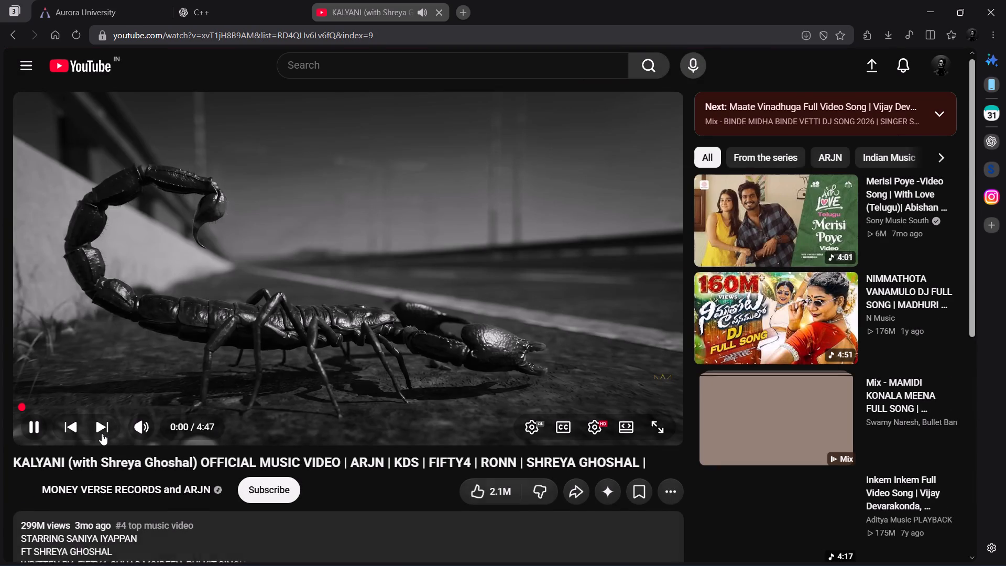
click(102, 432)
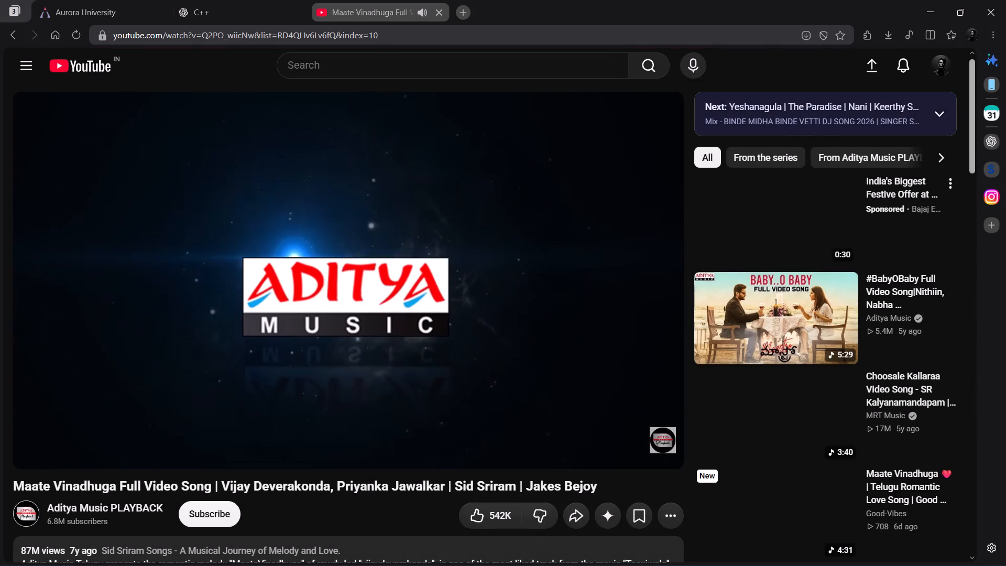
click(95, 450)
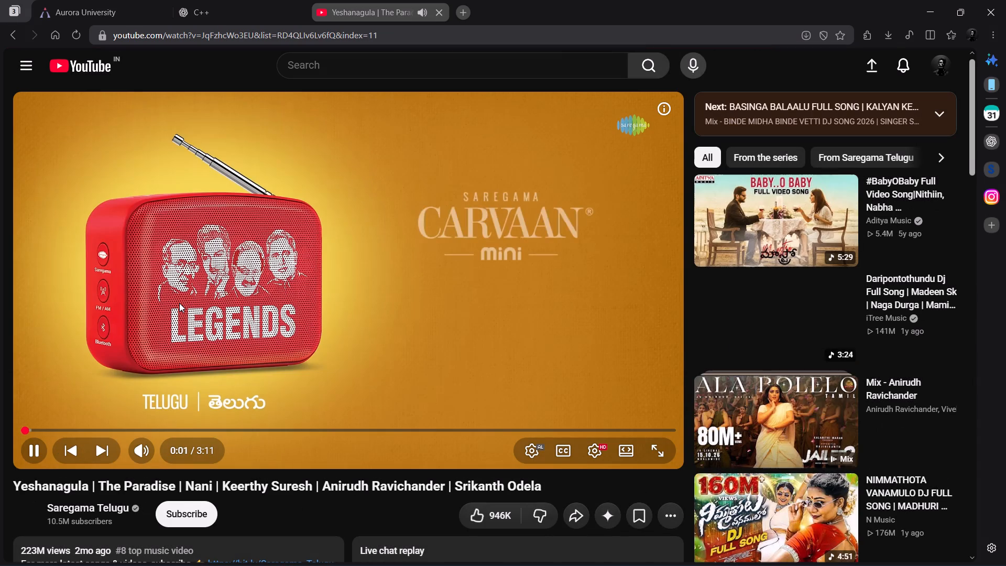
click(99, 449)
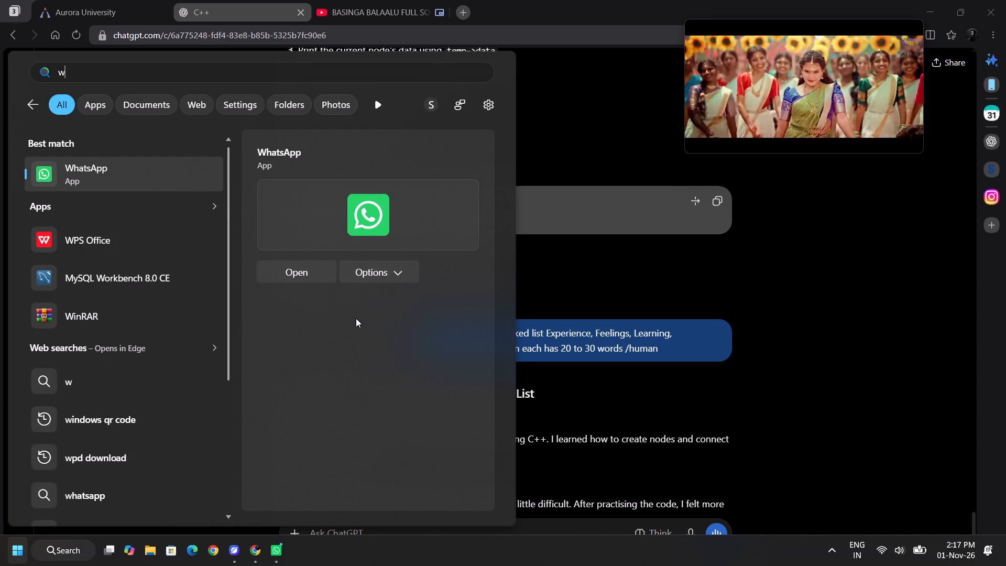
Launch WPS Office from the app search results.
key(Down)
key(Down)
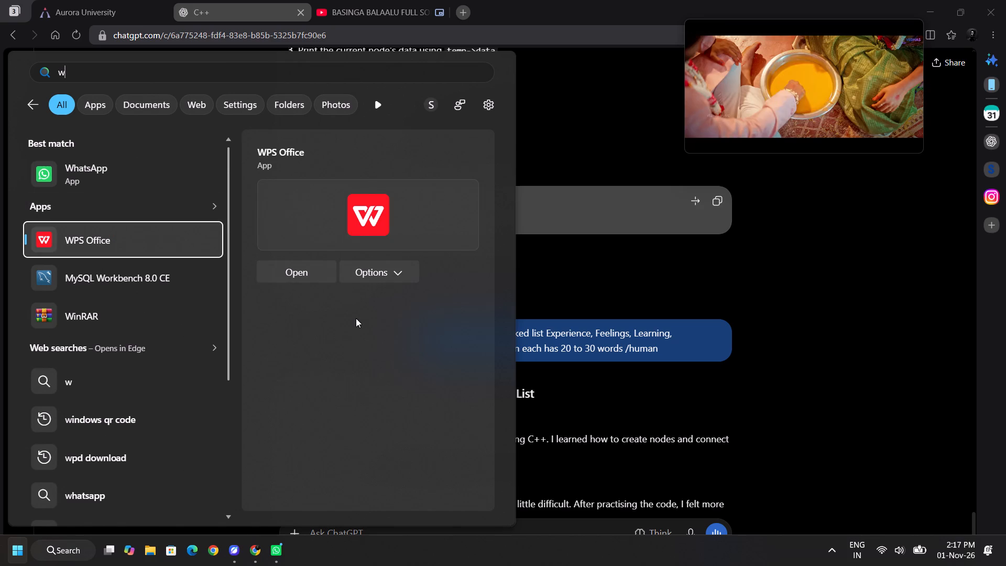
key(Return)
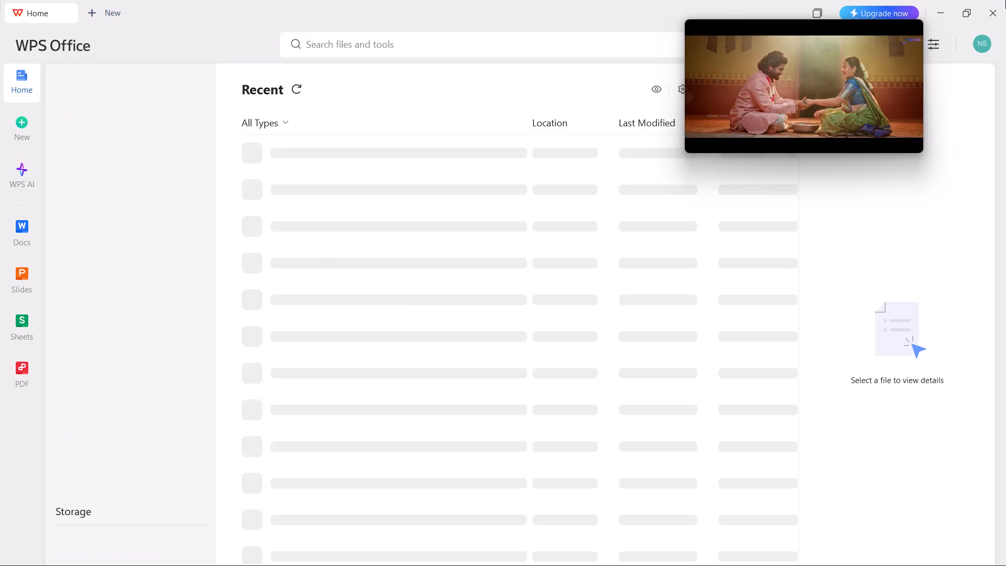
Clear the screen to the desktop and switch to the Samsung Browser window with the C++ chat.
key(super+d)
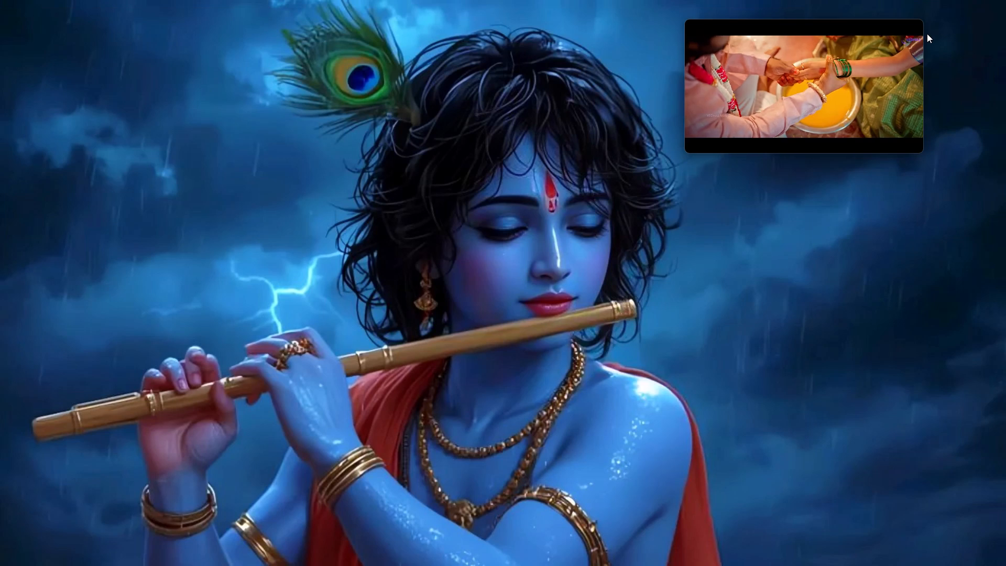
key(alt+Tab)
key(alt+Tab)
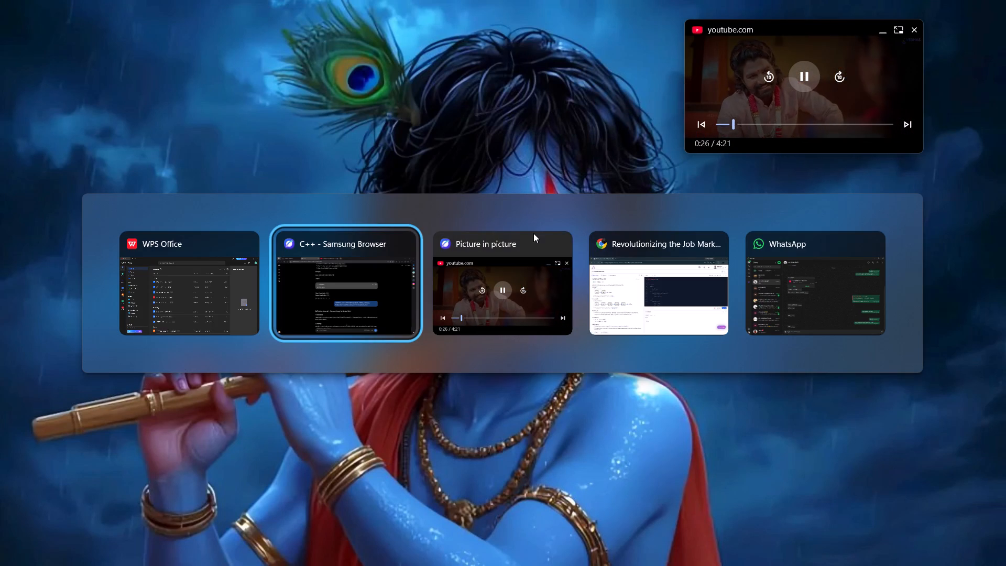
Switch to WPS Office and create a new blank text document.
key(alt+Tab)
key(alt+Tab)
key(alt+Tab)
key(alt+Tab)
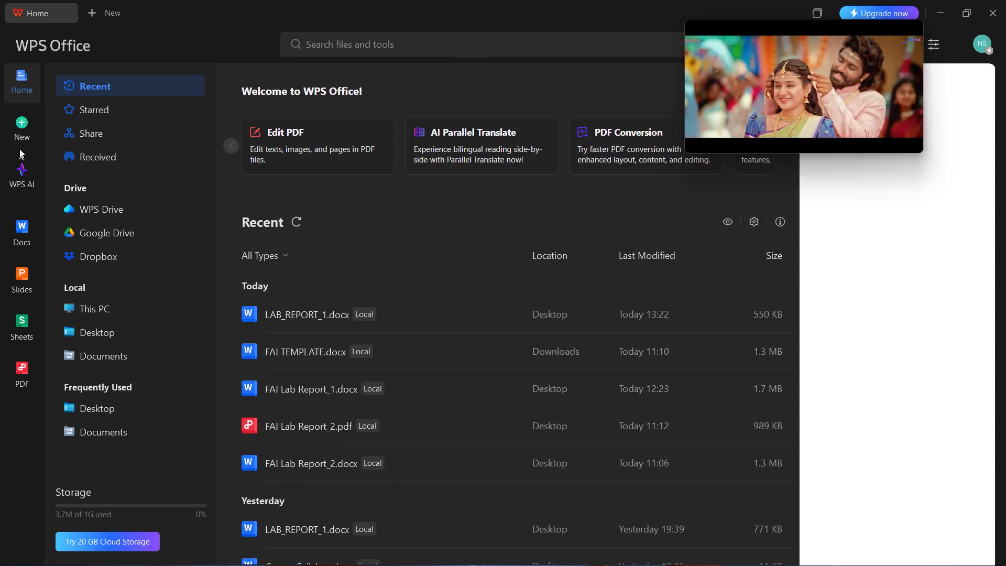
click(18, 136)
click(208, 155)
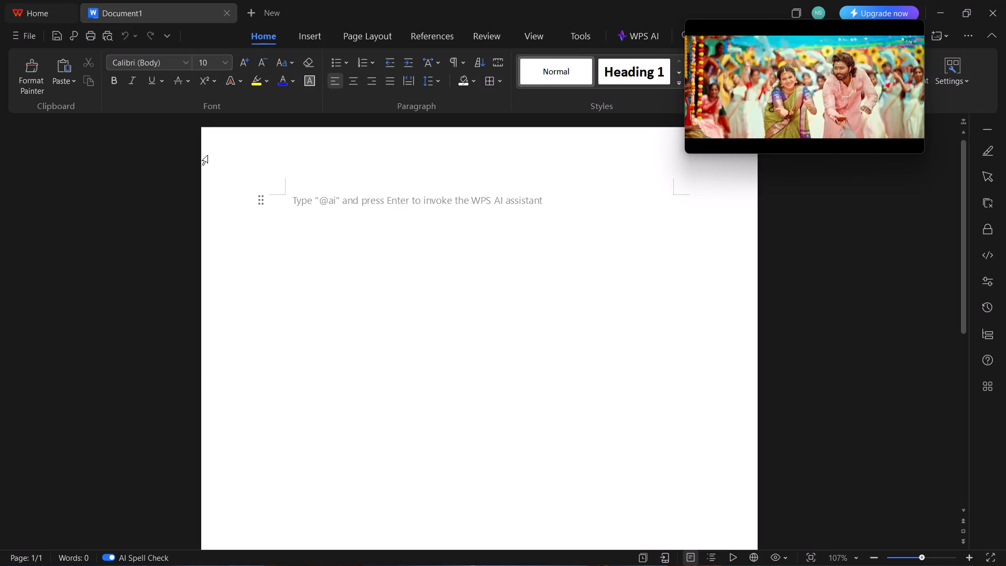
Switch to Chrome, return to the Linked Lists coding practice list and open the Convert Array To Linked List problem.
key(alt+Tab)
key(alt+Tab)
key(alt+Tab)
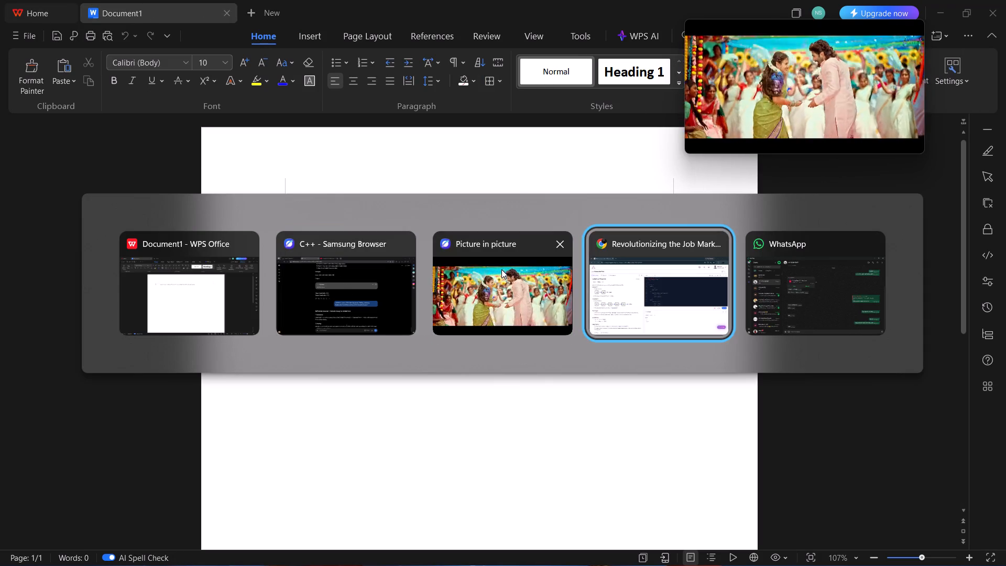
click(16, 110)
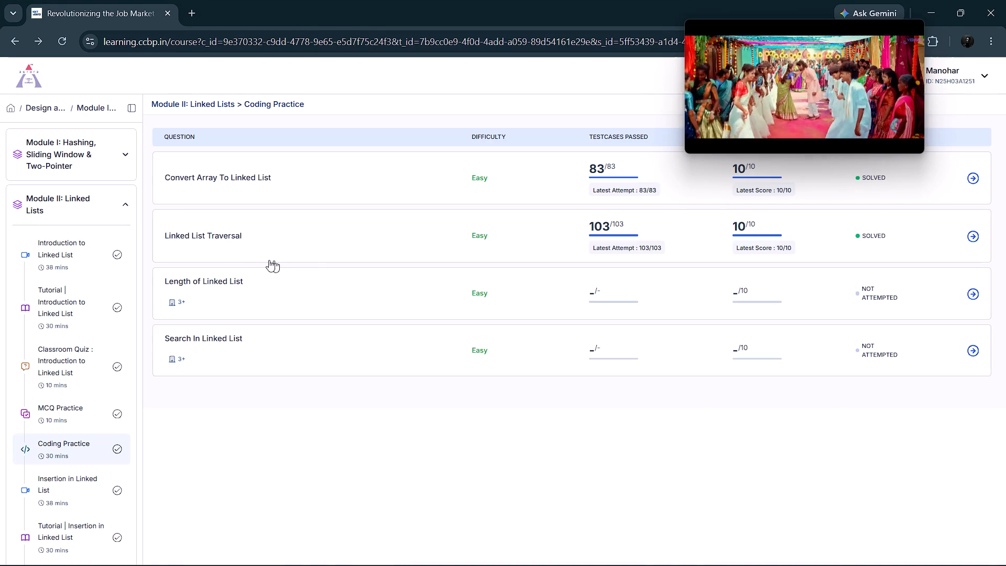
click(325, 172)
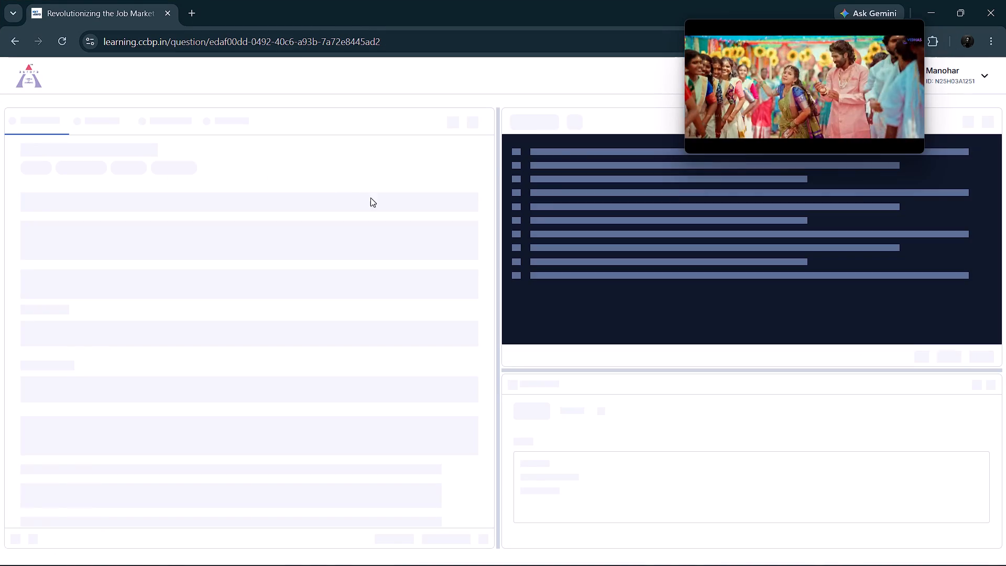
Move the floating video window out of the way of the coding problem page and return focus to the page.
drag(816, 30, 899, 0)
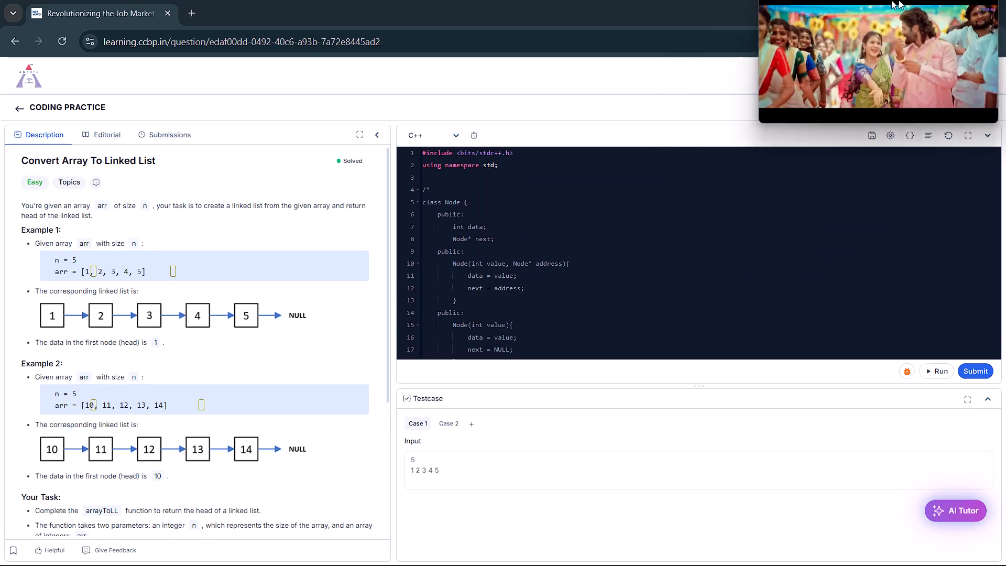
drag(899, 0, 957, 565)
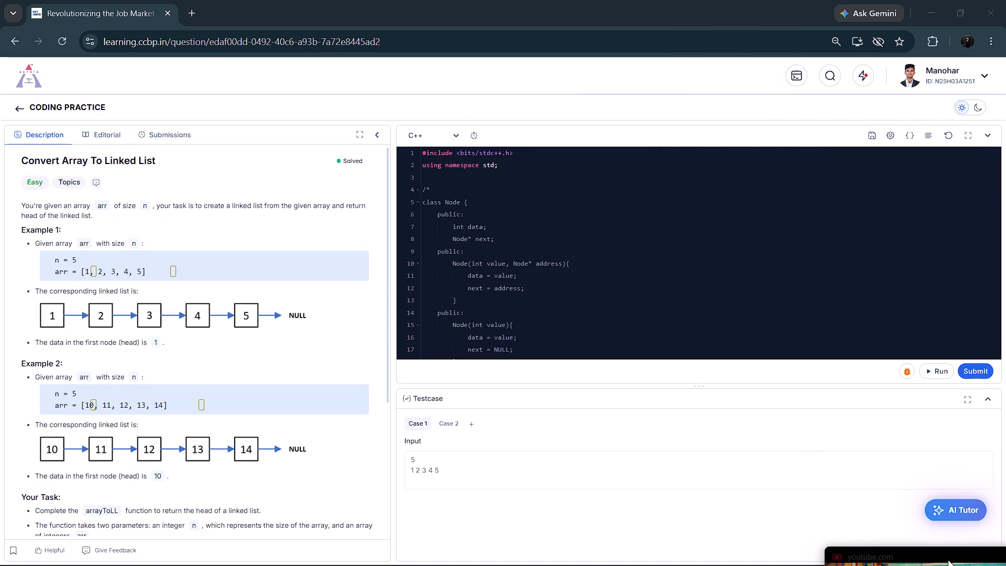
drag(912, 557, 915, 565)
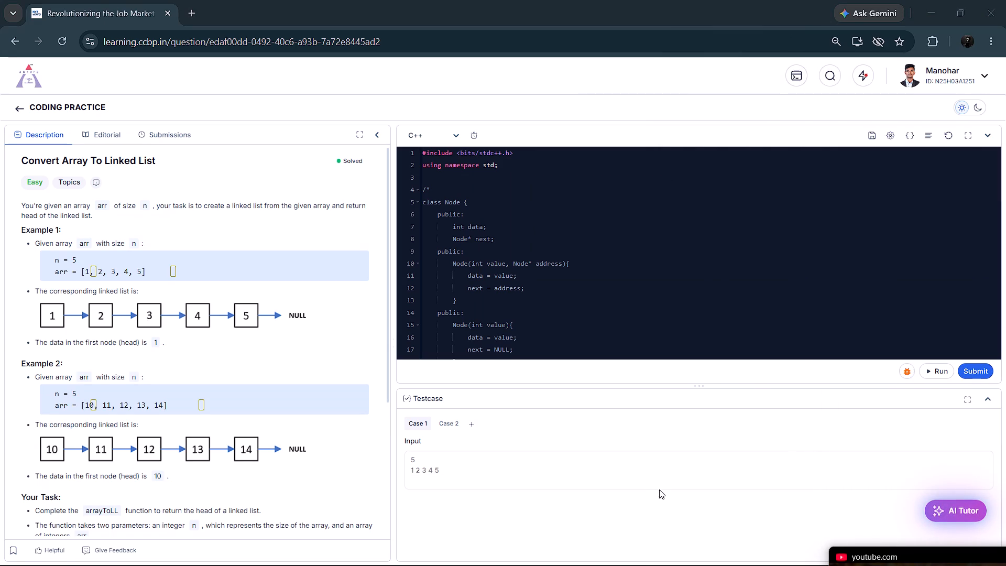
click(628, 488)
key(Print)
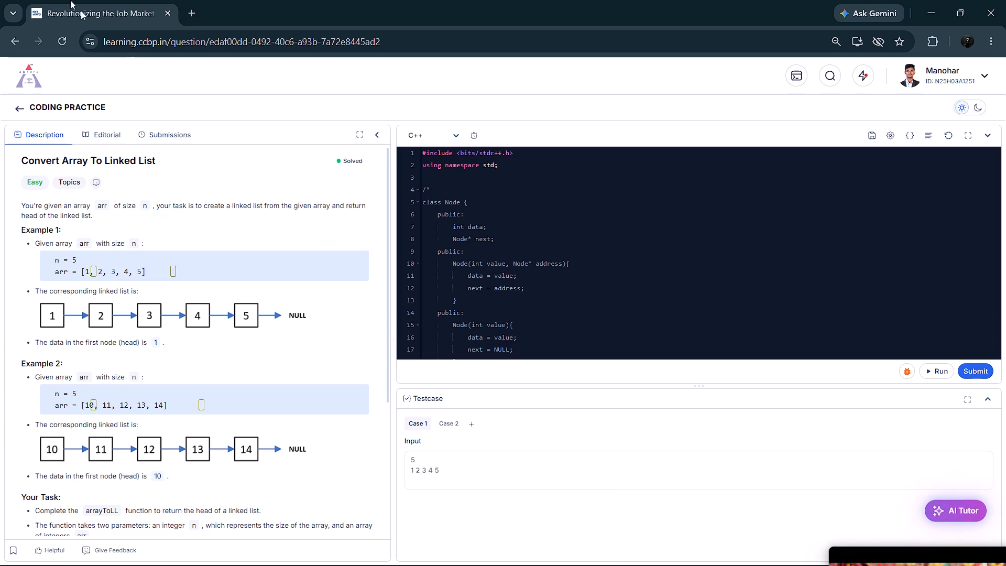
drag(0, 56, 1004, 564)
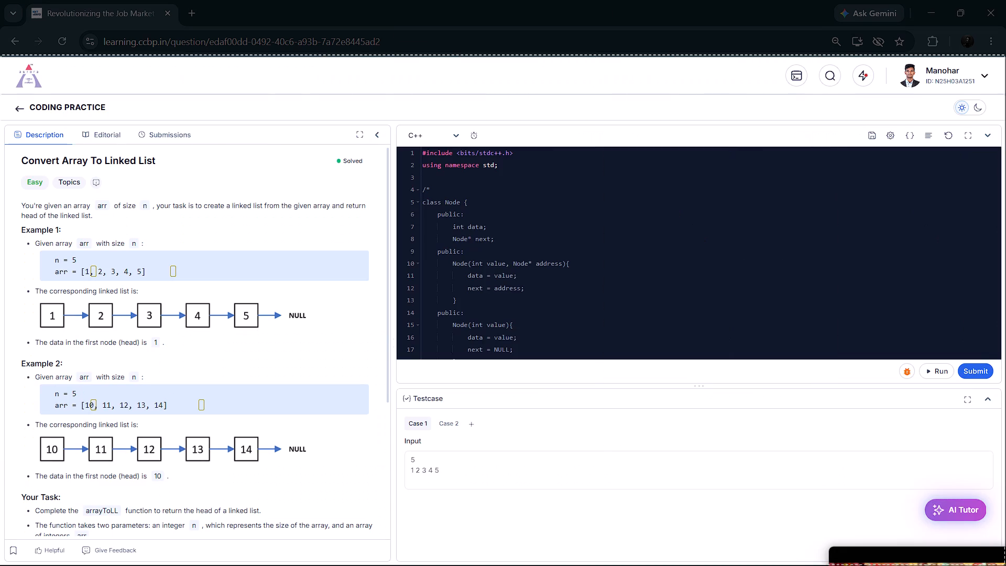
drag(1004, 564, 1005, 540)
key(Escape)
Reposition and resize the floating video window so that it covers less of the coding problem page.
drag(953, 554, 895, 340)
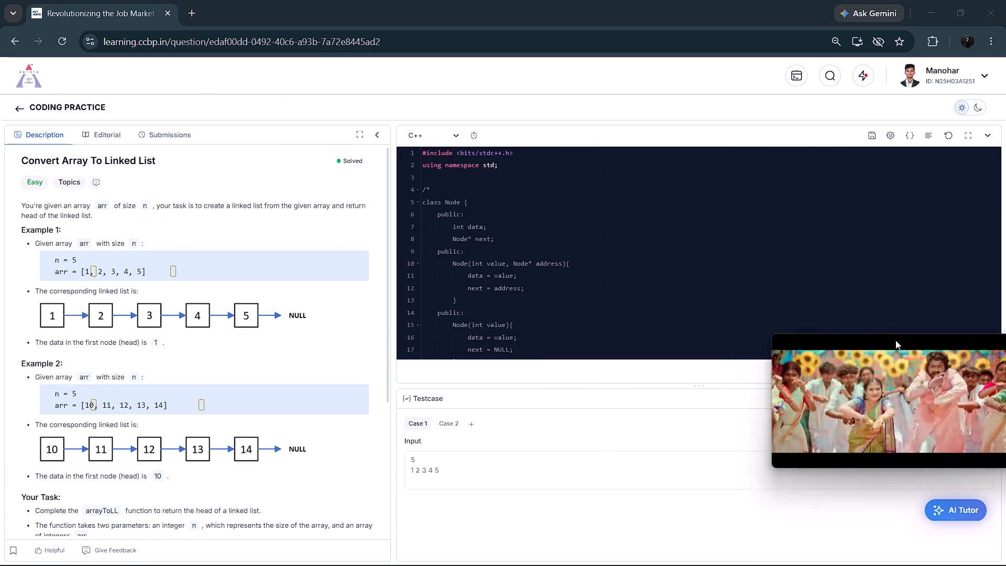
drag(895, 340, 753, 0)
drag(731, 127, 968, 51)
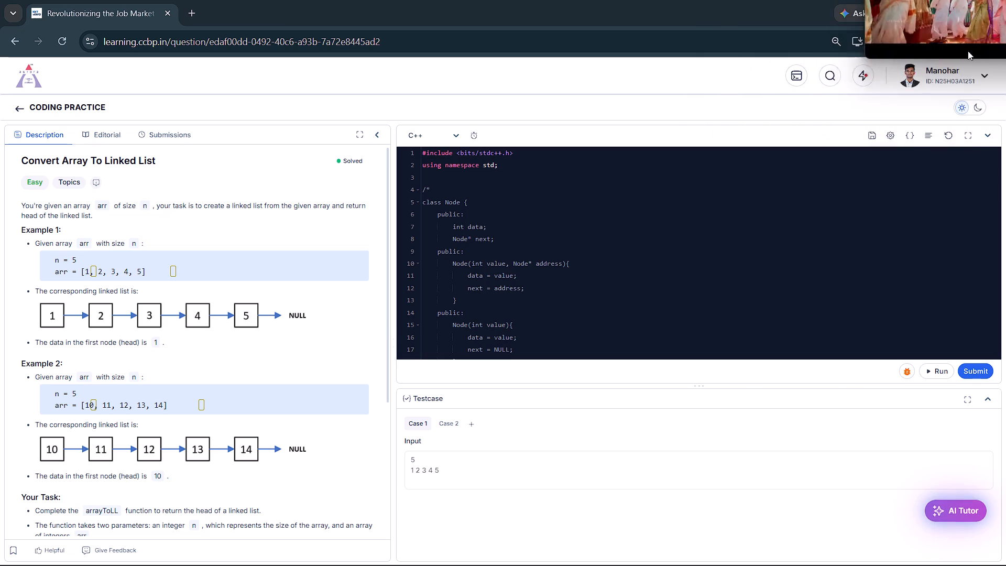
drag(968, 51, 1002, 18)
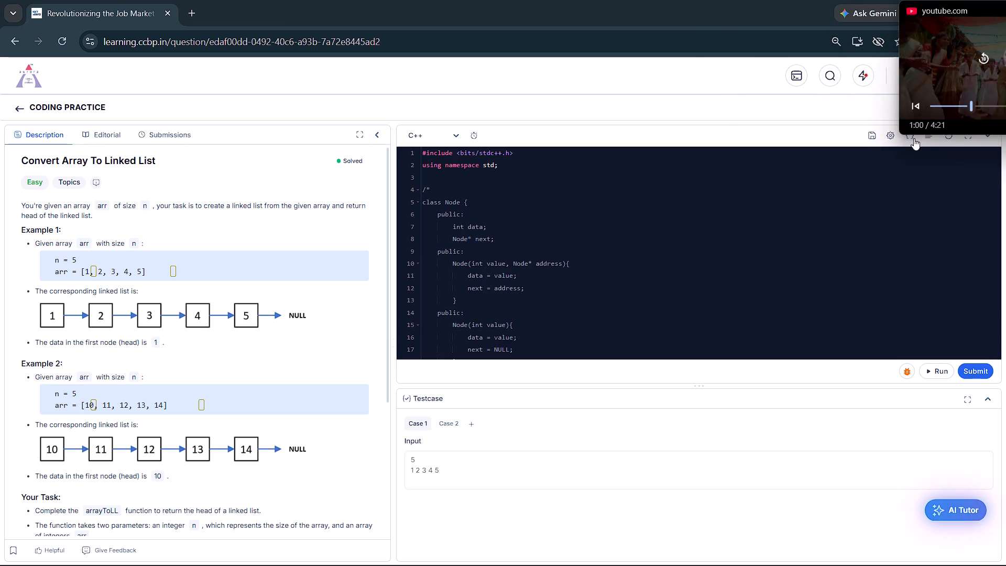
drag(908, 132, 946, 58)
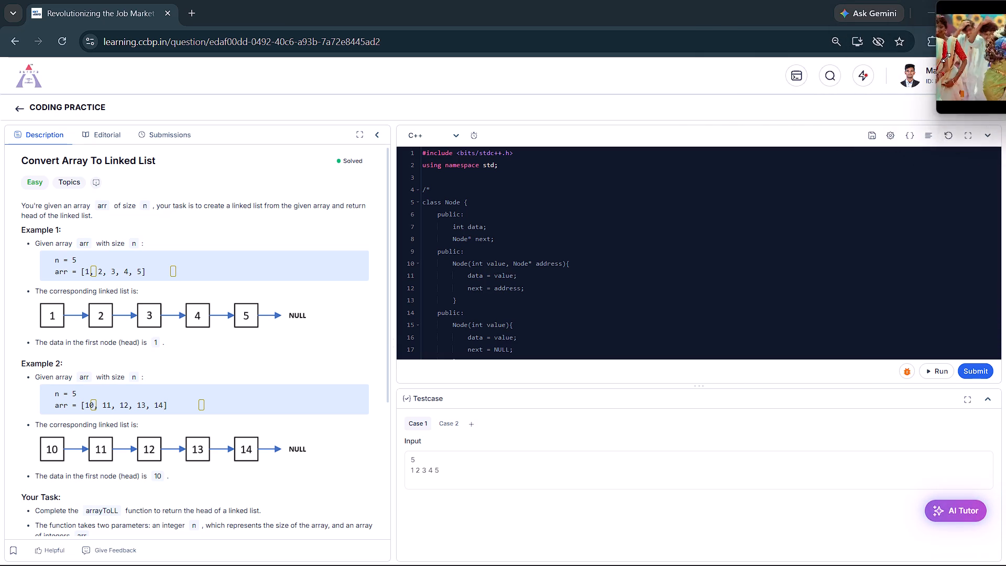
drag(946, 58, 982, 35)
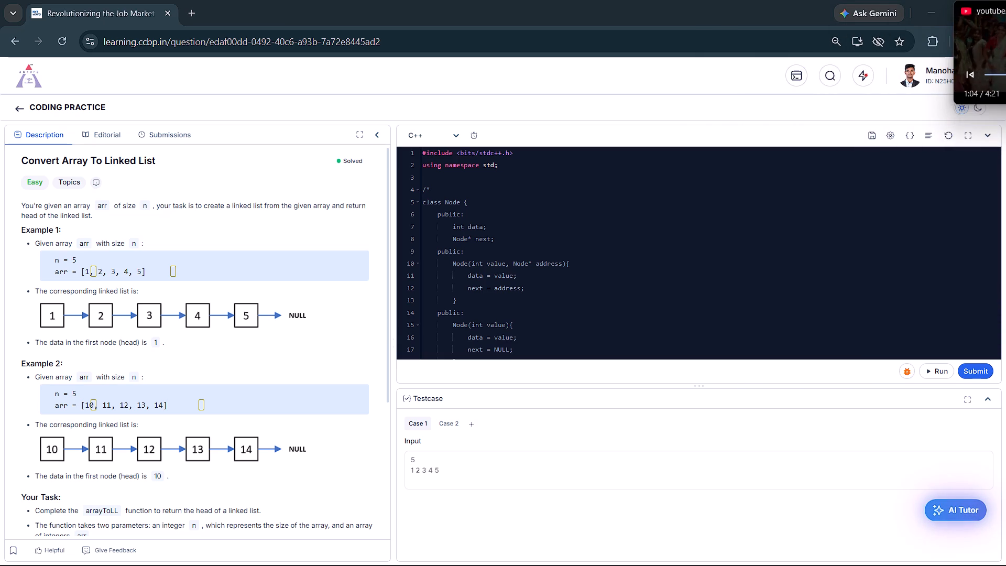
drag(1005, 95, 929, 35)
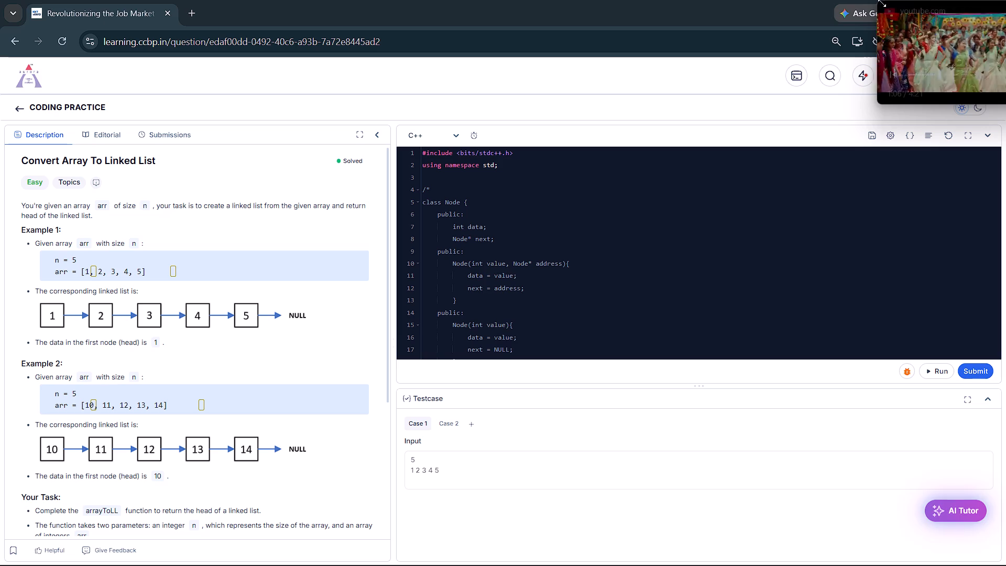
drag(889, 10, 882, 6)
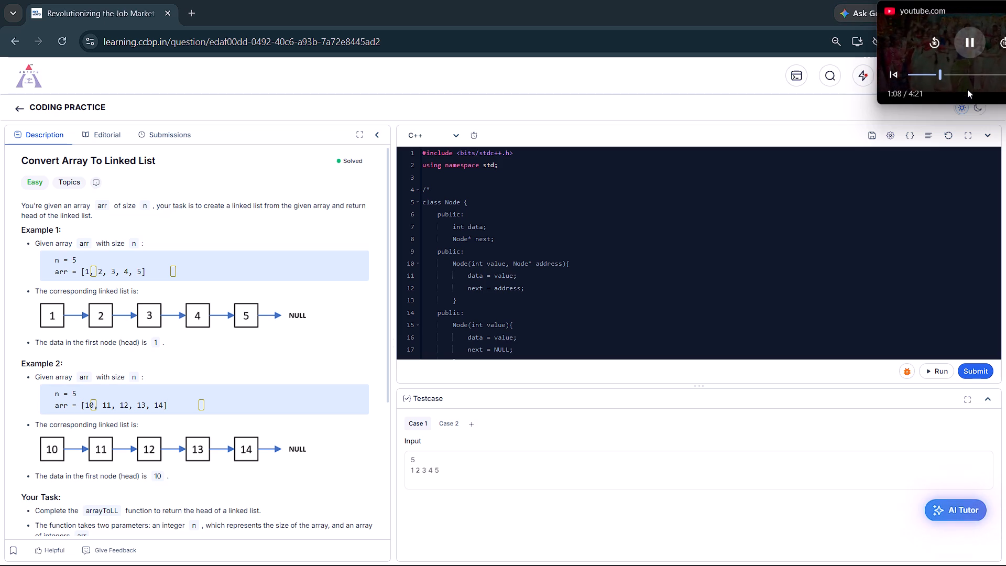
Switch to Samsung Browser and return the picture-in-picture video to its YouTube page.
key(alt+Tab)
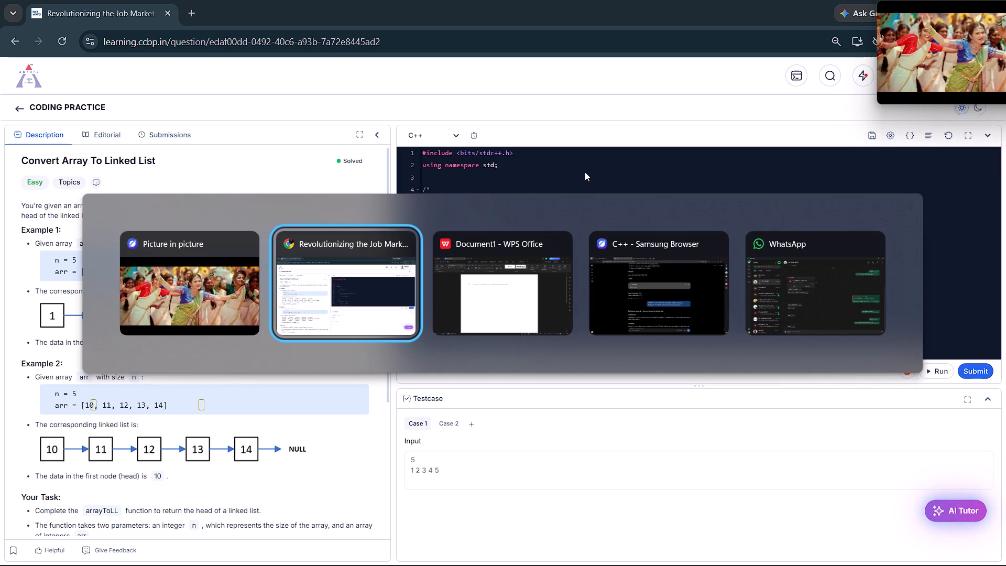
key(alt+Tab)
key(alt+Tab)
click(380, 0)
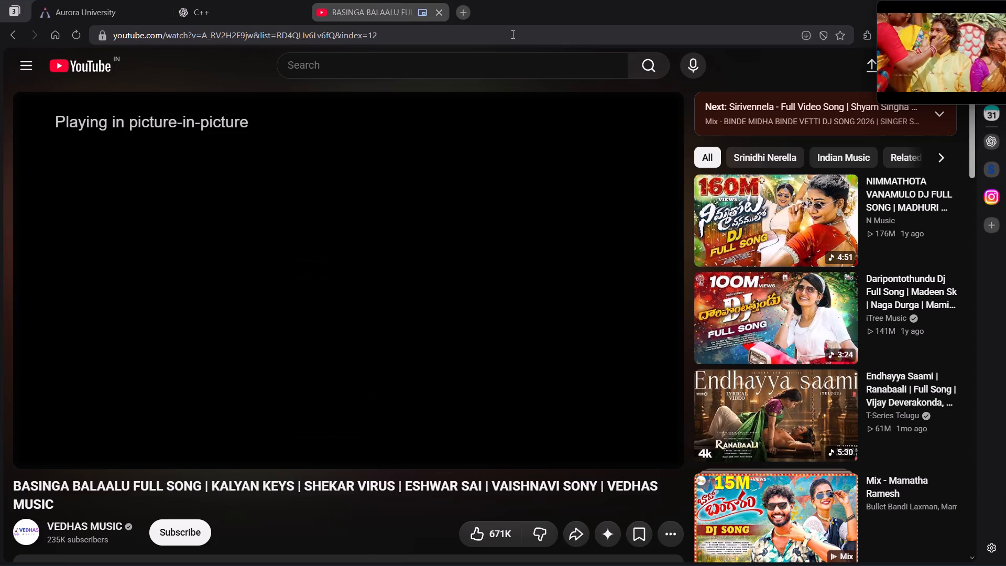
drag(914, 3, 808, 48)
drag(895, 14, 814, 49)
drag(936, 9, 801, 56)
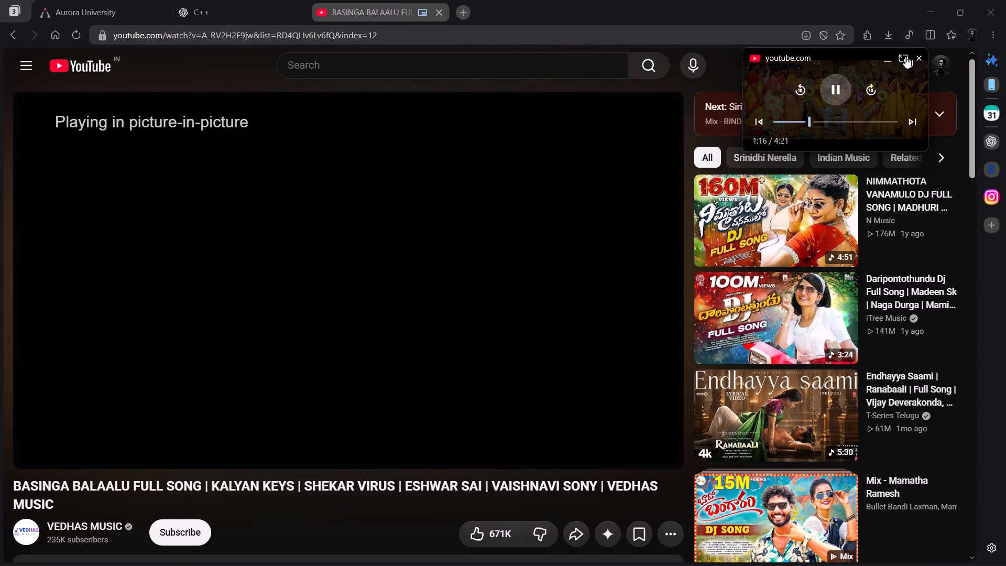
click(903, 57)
Switch back to Chrome, bring the end of the C++ solution into view and run it against the sample test cases.
key(alt+Tab)
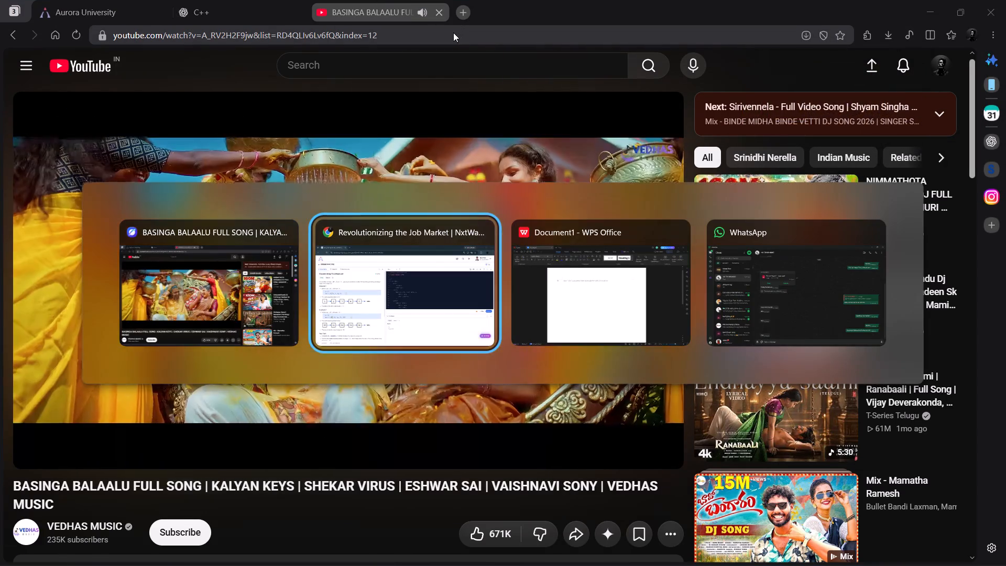
key(alt+Tab)
key(alt+Tab)
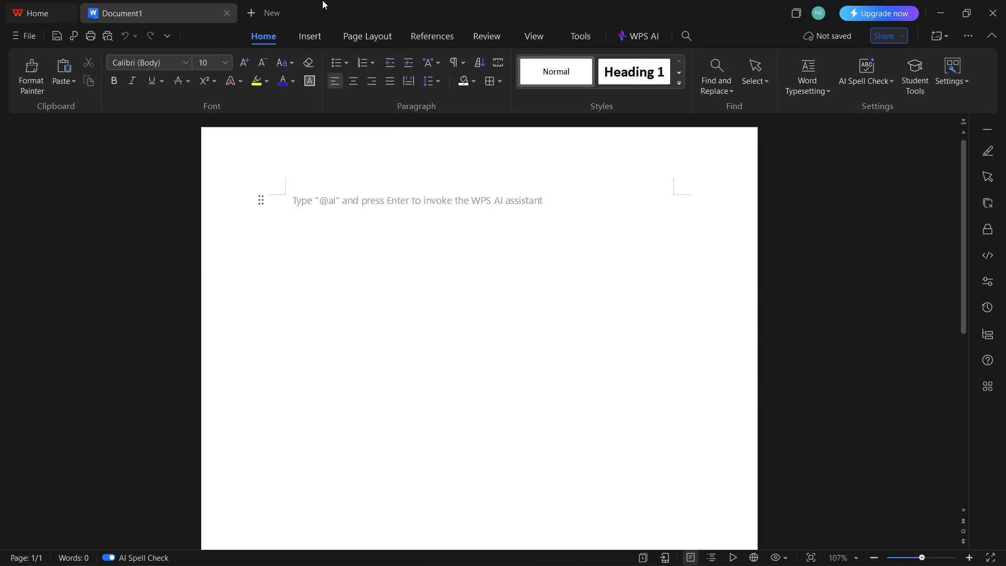
key(alt+Tab)
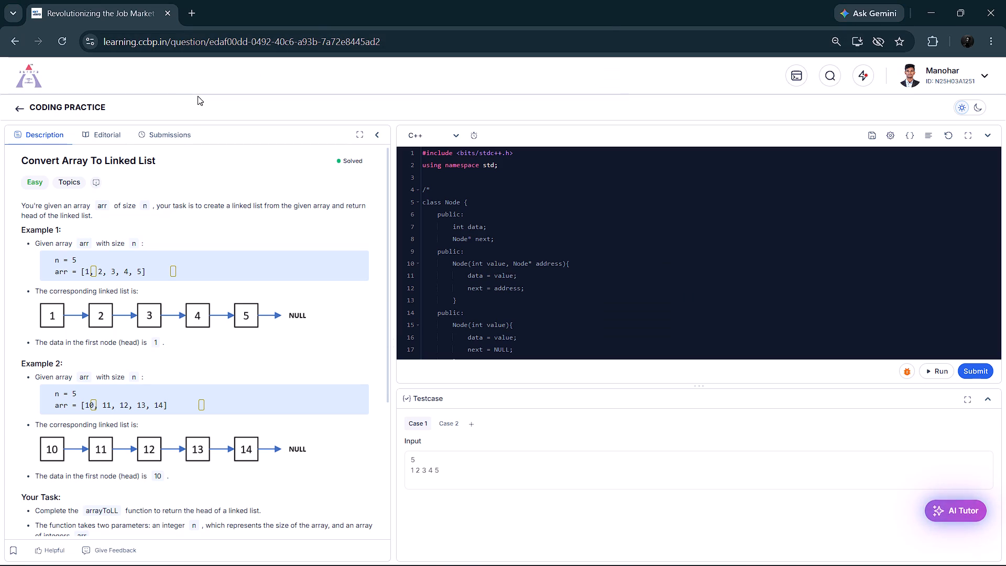
key(Print)
key(Escape)
scroll(515, 213, down, 2)
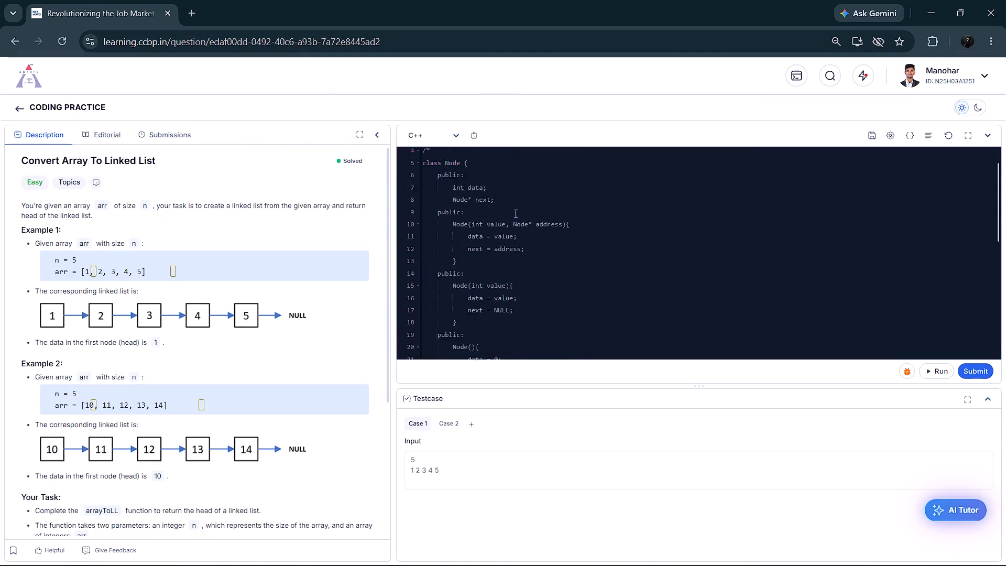
scroll(515, 213, down, 9)
click(945, 372)
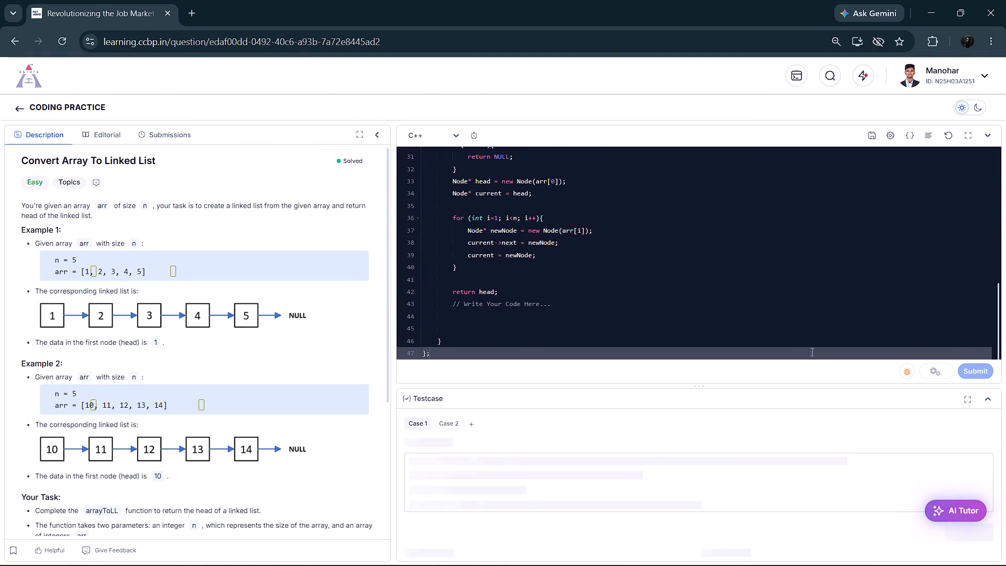
Capture a screenshot of the whole problem page at 80% zoom, including the solution code and the test case results.
ctrl+scroll(669, 297, up, 1)
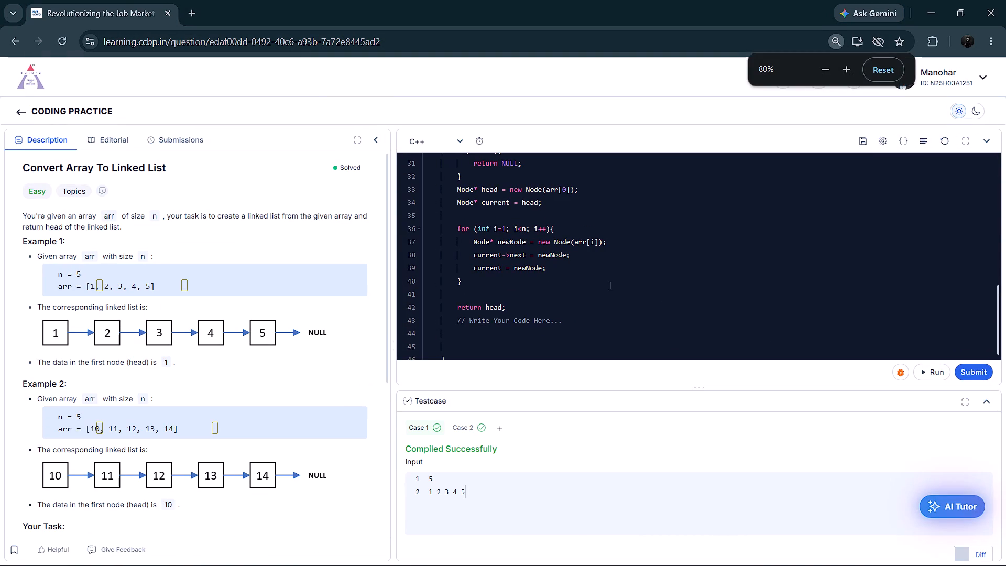
key(Print)
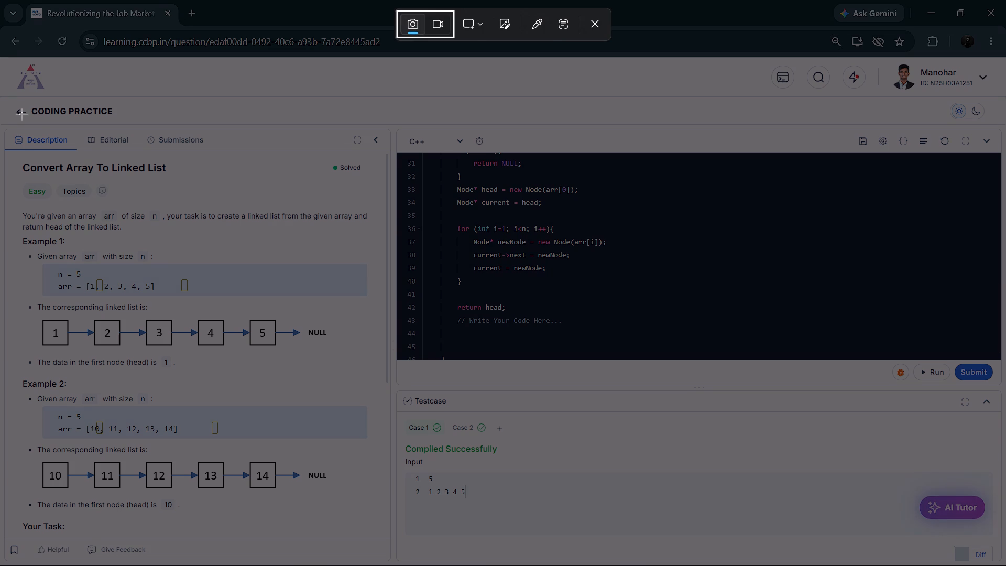
drag(0, 56, 1005, 565)
Switch to the blank Document1 in WPS Office.
key(alt+Tab)
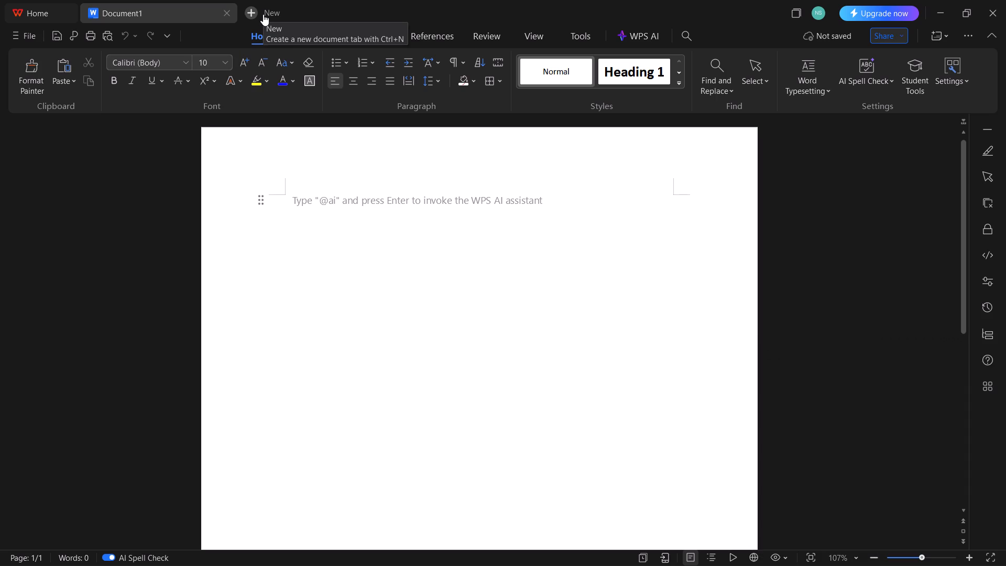
key(alt+Tab)
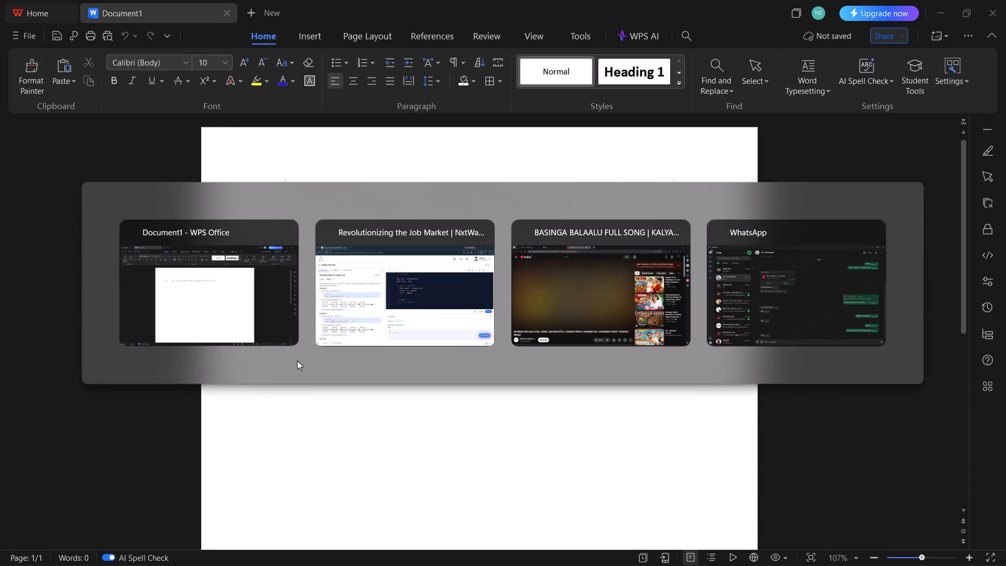
key(alt+Tab)
key(alt+Tab)
key(alt+Tab)
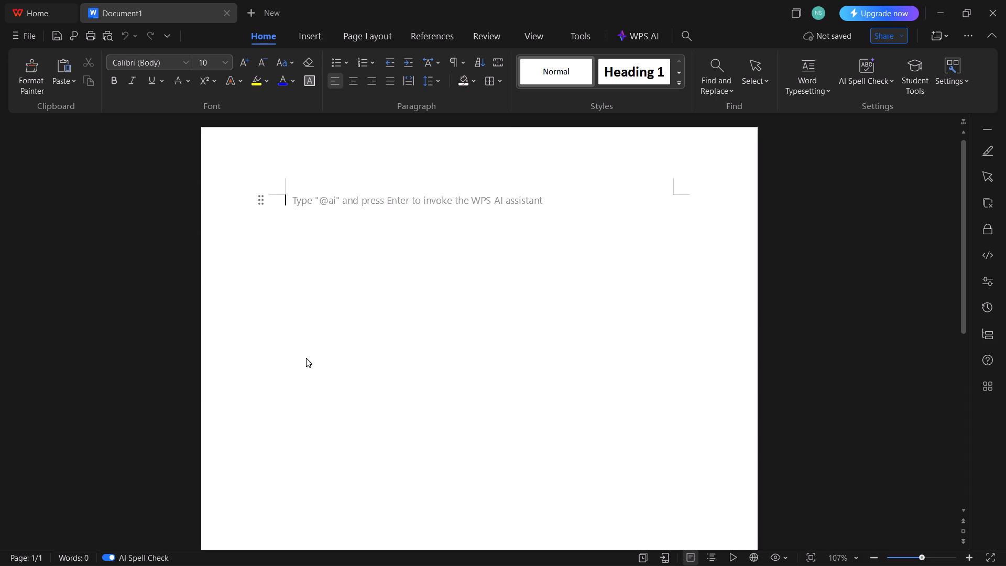
Open LAB_REPORT_1.docx in File Explorer from the Desktop folder path 2nd_YEAR, TERM-2, ADVANCED OF DS.
key(super+e)
click(58, 142)
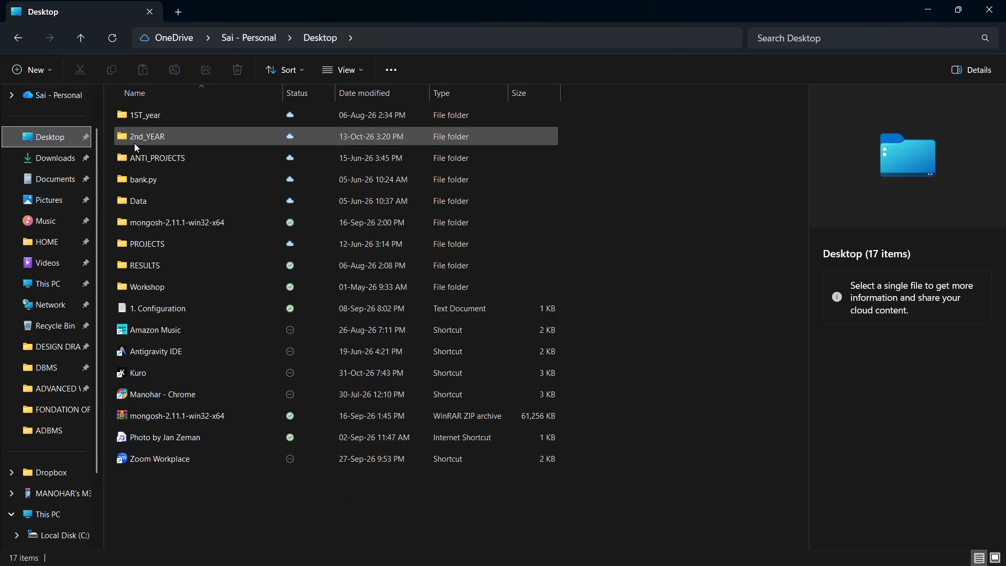
double_click(145, 145)
double_click(159, 137)
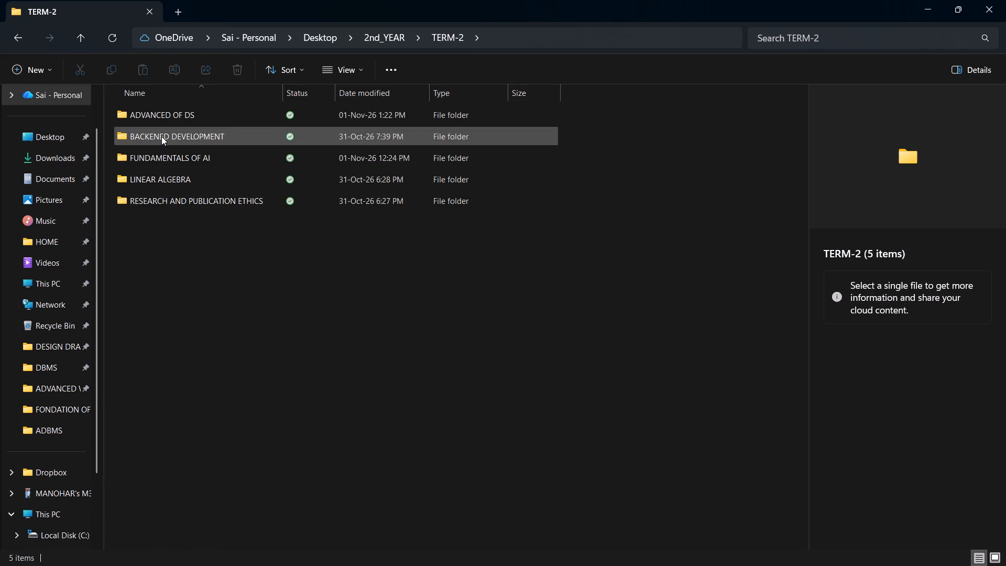
click(182, 116)
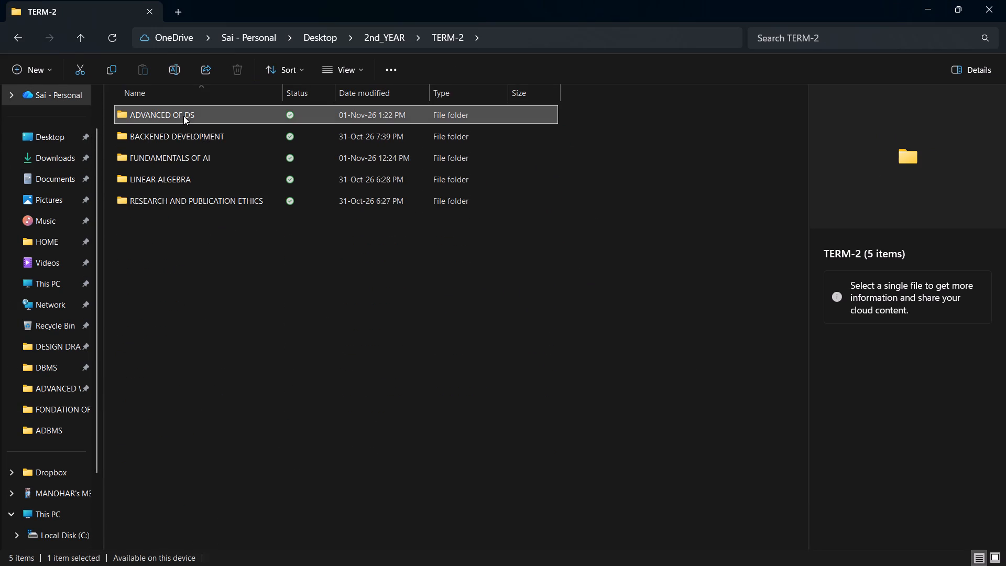
click(191, 114)
click(246, 330)
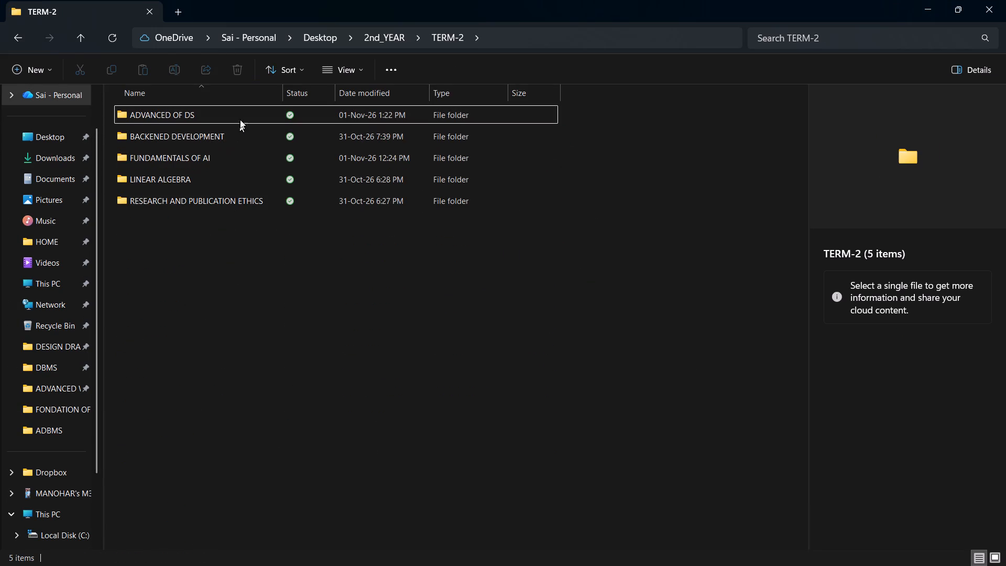
double_click(240, 113)
double_click(216, 131)
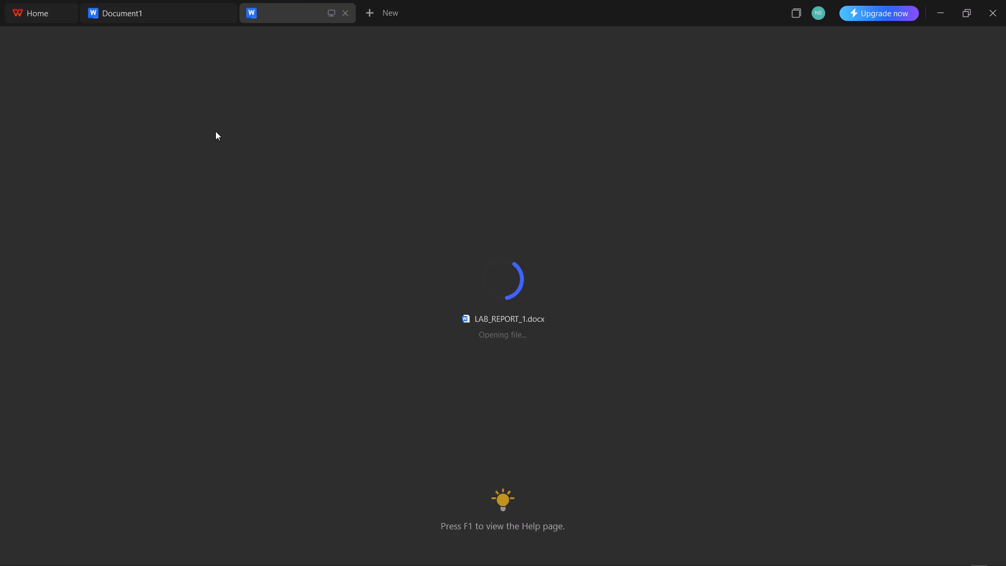
Copy the entire content of LAB_REPORT_1.docx into the blank Document1 and close the LAB_REPORT_1.docx file.
key(ctrl+a)
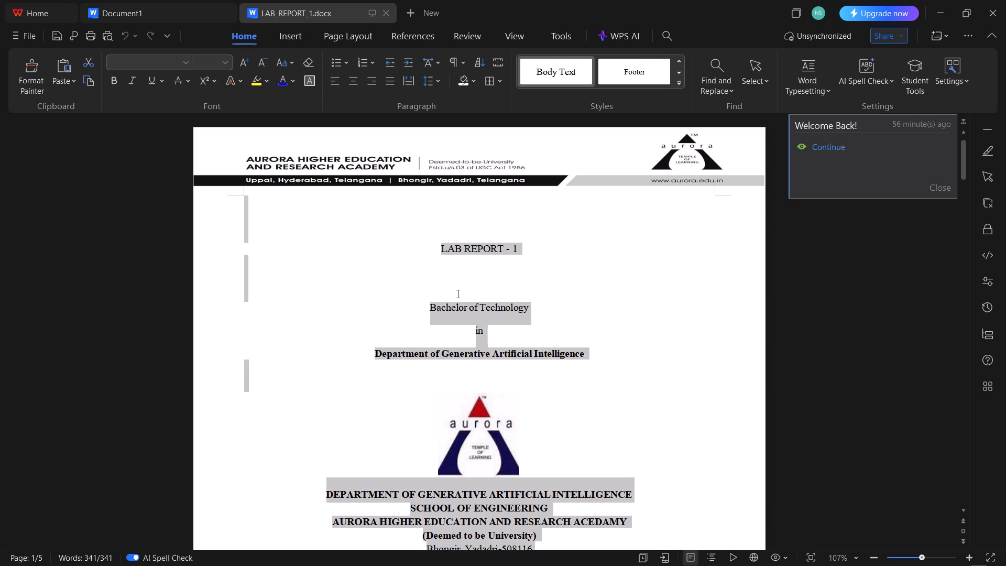
key(ctrl+c)
click(196, 0)
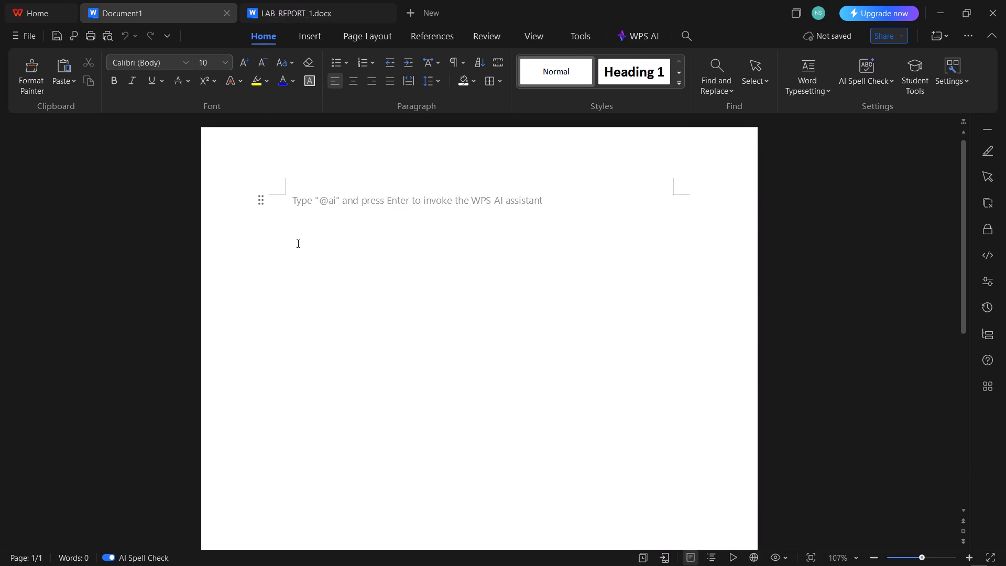
key(ctrl+v)
click(385, 10)
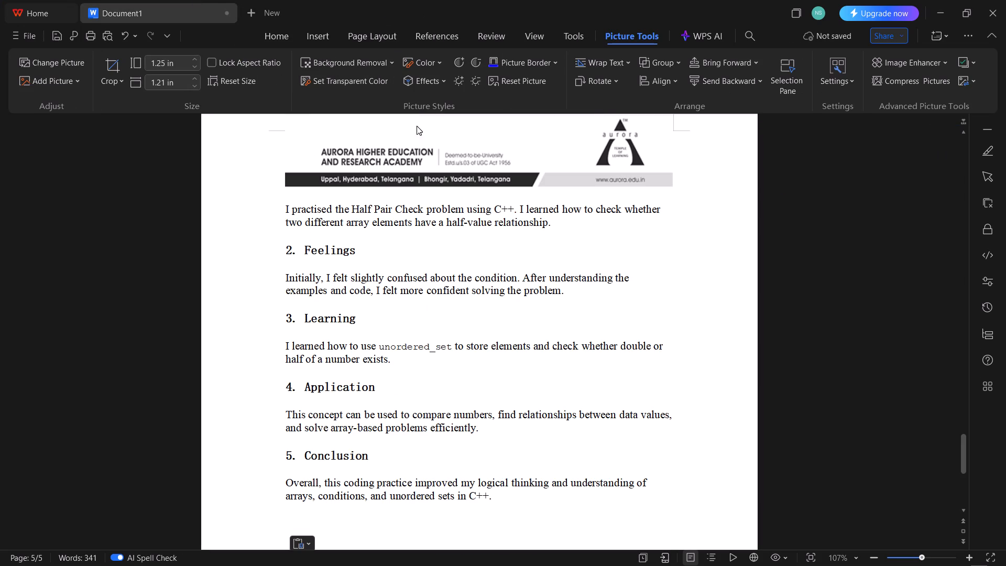
Change the title on the cover page of Document1 to LAB REPORT - 2.
scroll(440, 344, up, 20)
scroll(440, 344, up, 4)
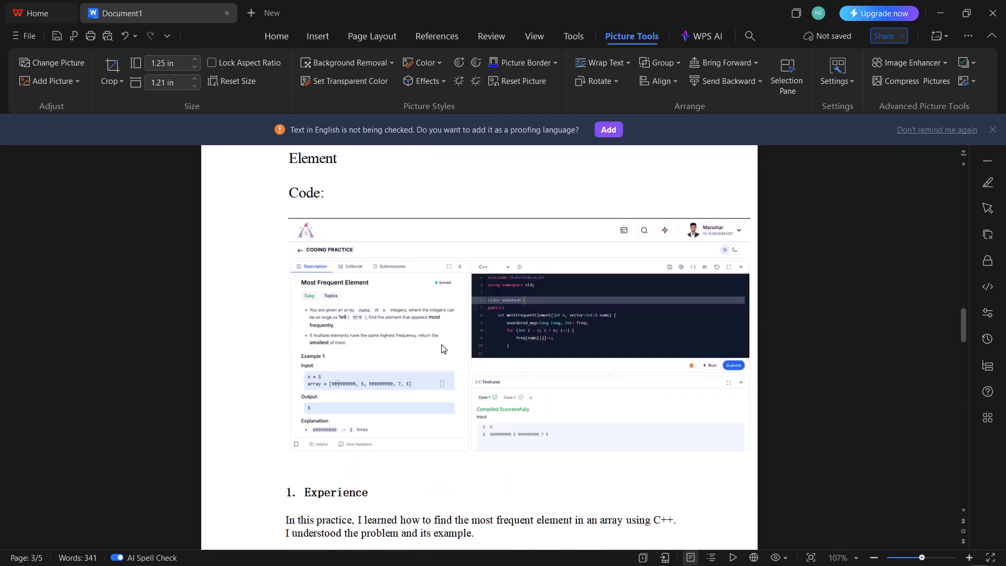
scroll(441, 344, up, 11)
click(513, 278)
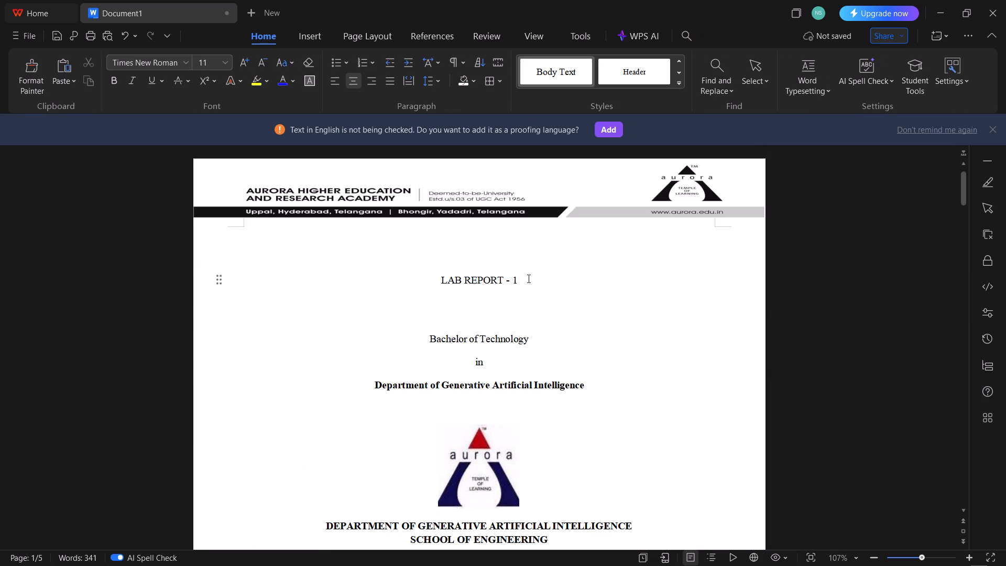
click(528, 278)
key(BackSpace)
key(2)
Paste the captured Convert Array To Linked List screenshot from the clipboard history under Question 1's Code heading.
scroll(520, 349, down, 20)
scroll(487, 369, down, 6)
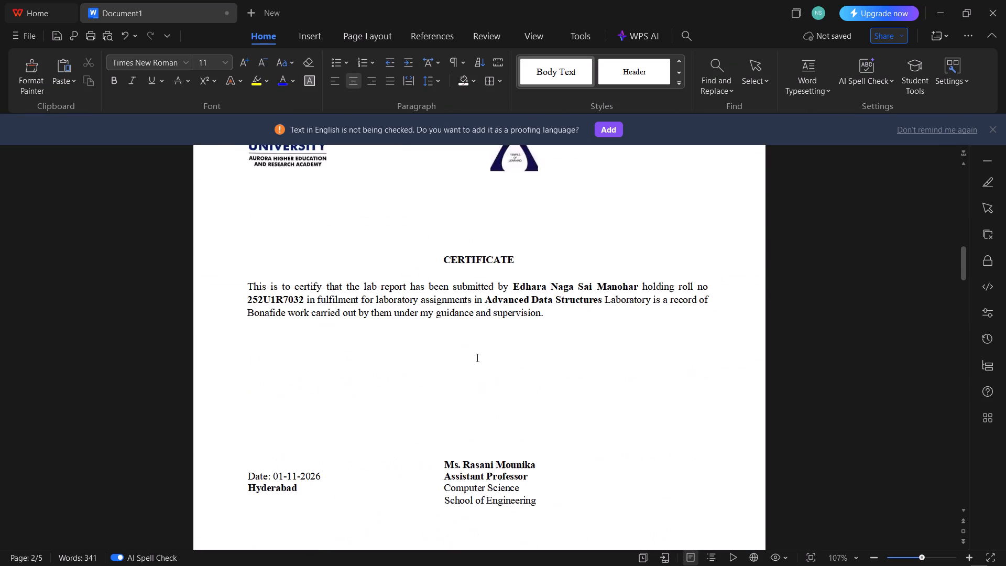
scroll(476, 357, down, 14)
scroll(476, 357, up, 4)
scroll(476, 357, down, 13)
click(467, 335)
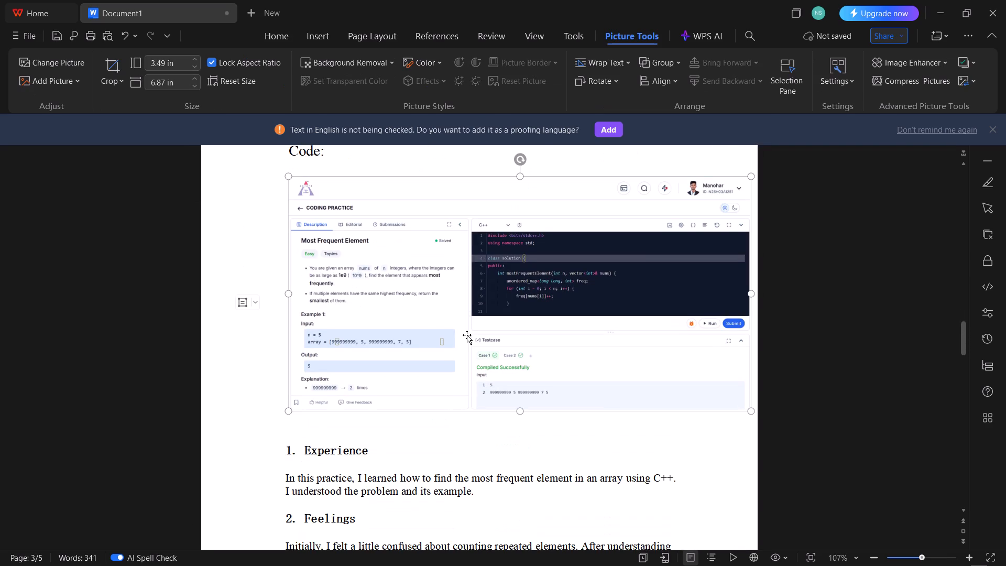
click(467, 324)
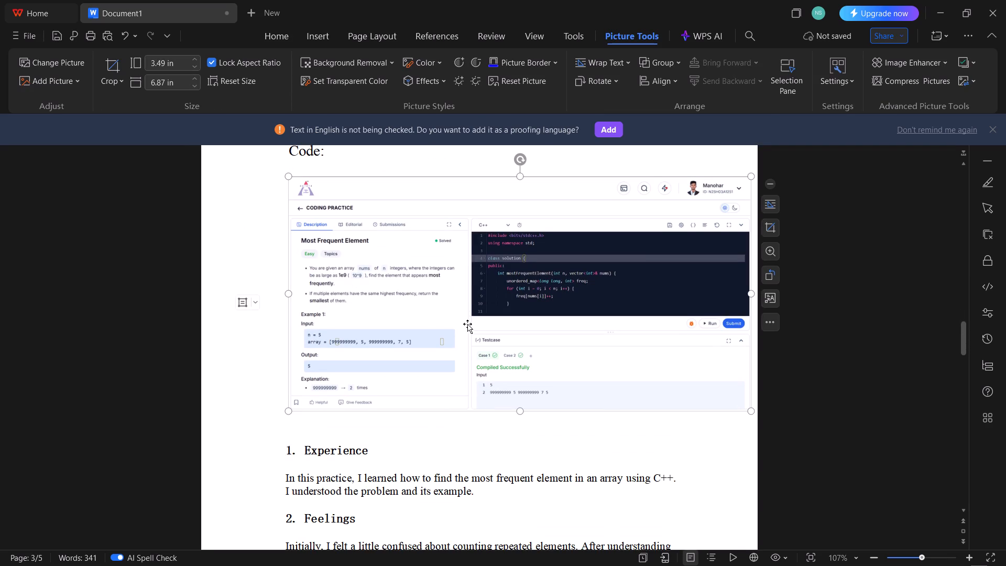
key(super+v)
click(839, 468)
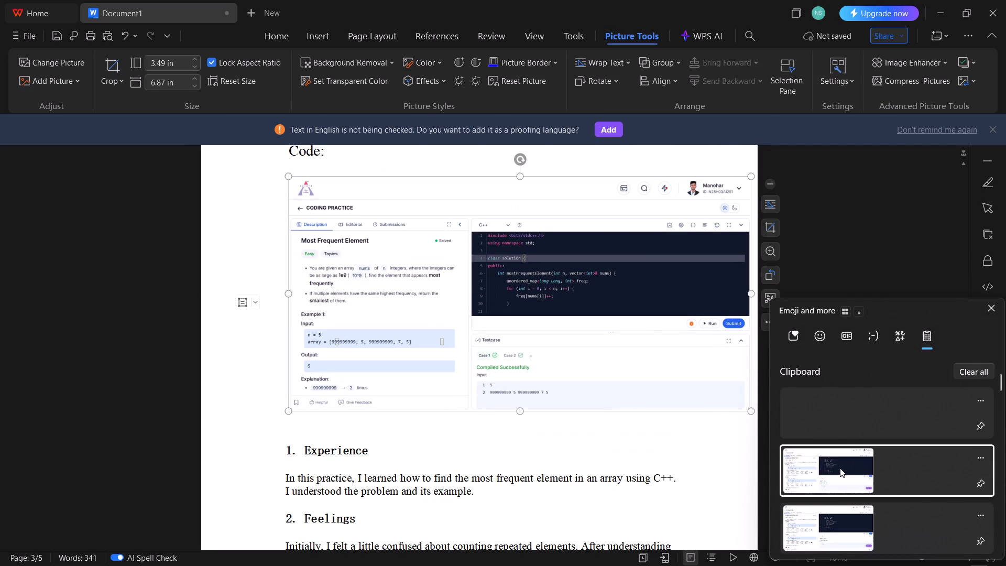
key(ctrl+v)
Delete the old Most Frequent Element screenshot below the newly pasted one.
scroll(523, 371, down, 1)
scroll(451, 349, up, 3)
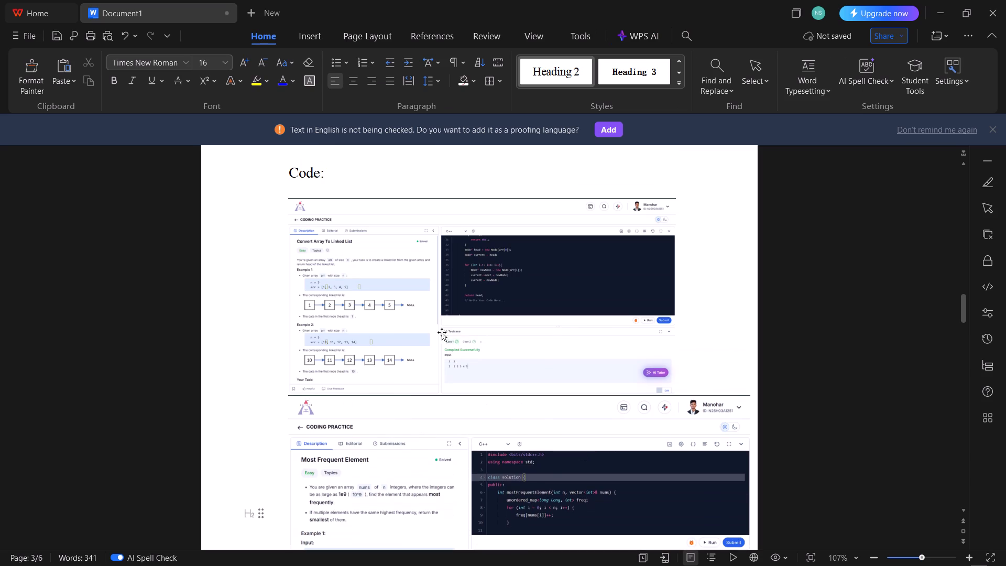
scroll(447, 339, down, 3)
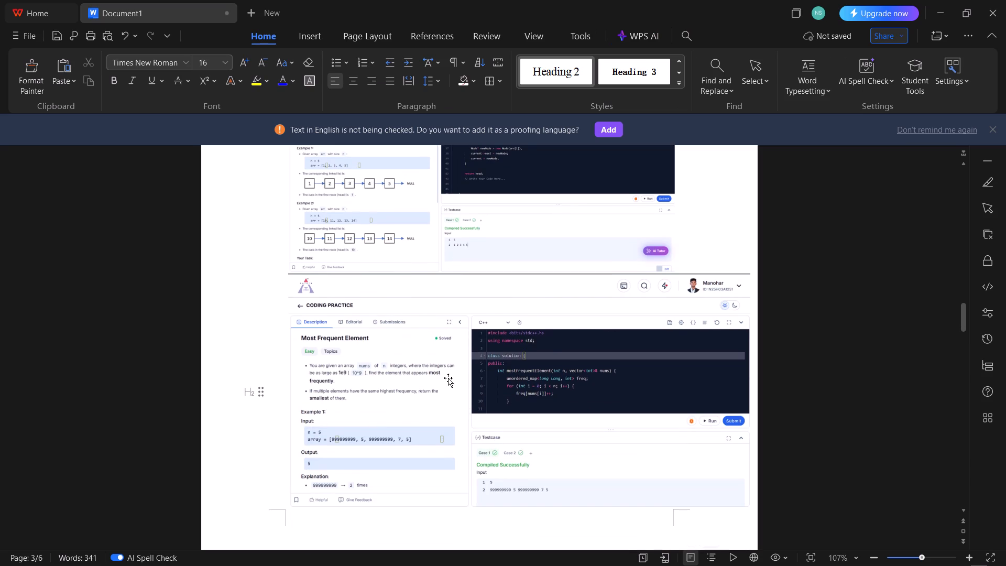
click(447, 377)
key(BackSpace)
Replace the problem name in the Question 1 heading with "Convert Array to Linked List".
scroll(427, 350, up, 3)
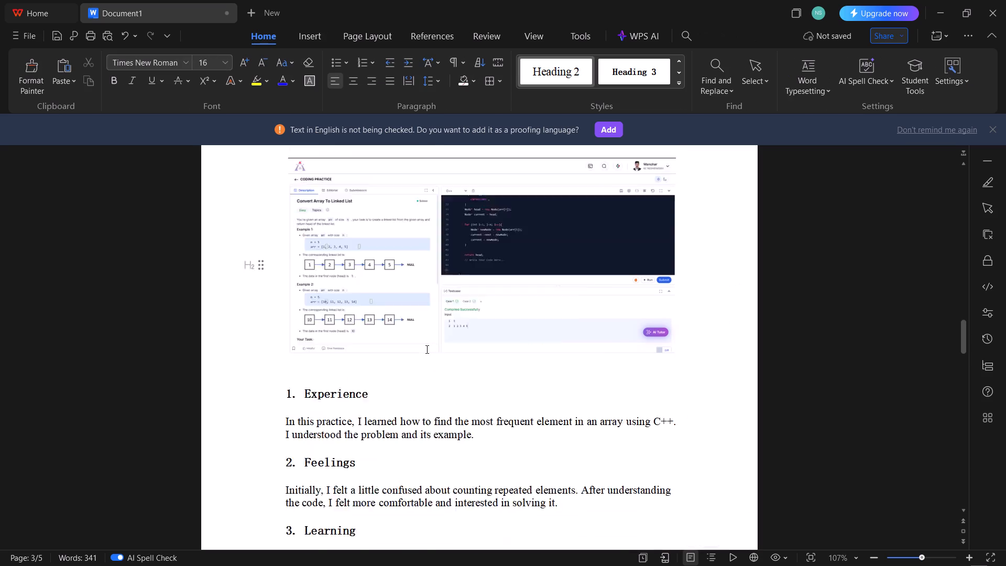
scroll(426, 349, up, 5)
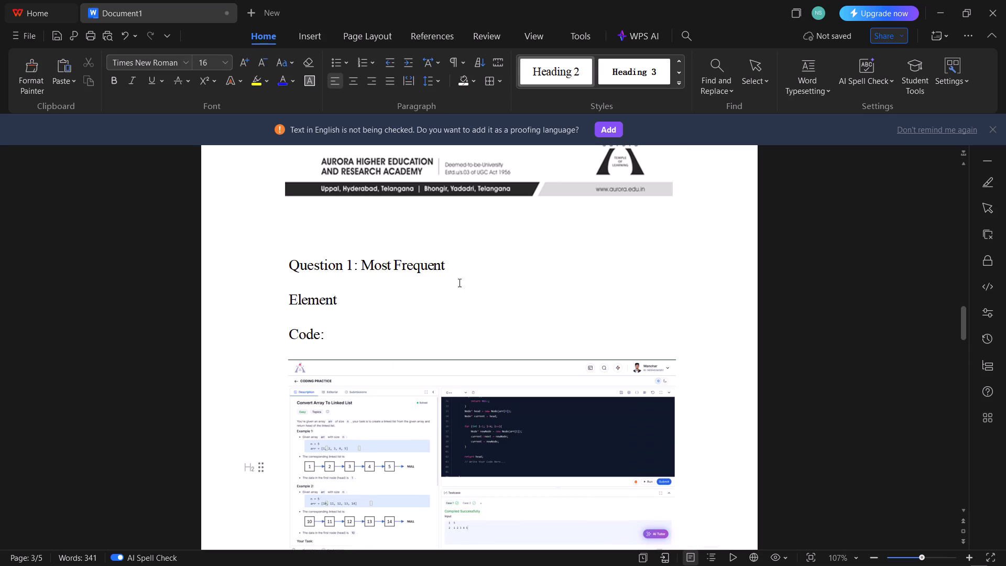
click(456, 267)
key(ctrl+BackSpace)
key(ctrl+BackSpace)
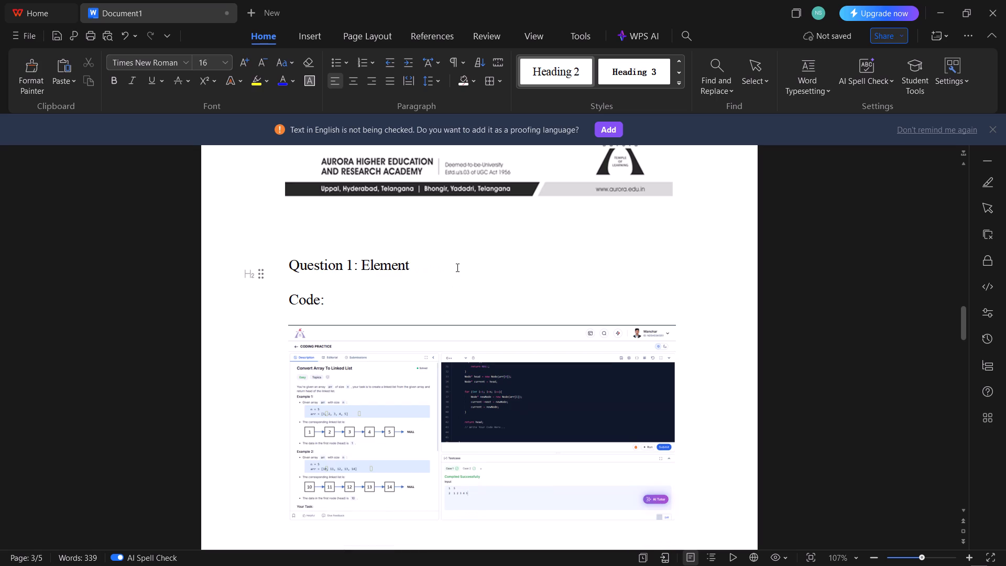
key(ctrl+Right)
key(ctrl+BackSpace)
text(Convert)
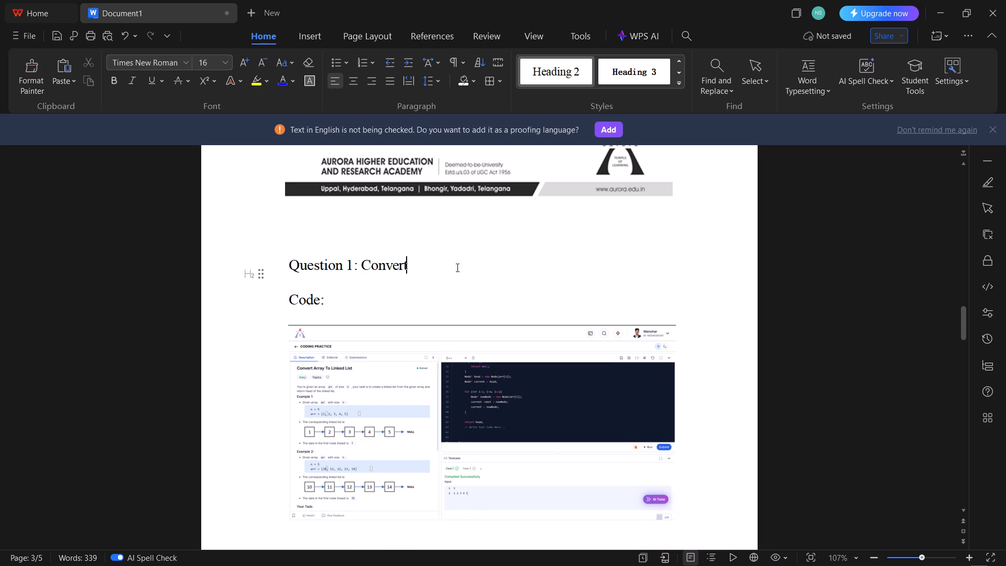
key(space)
text(Array)
key(space)
text(to Linked)
key(space)
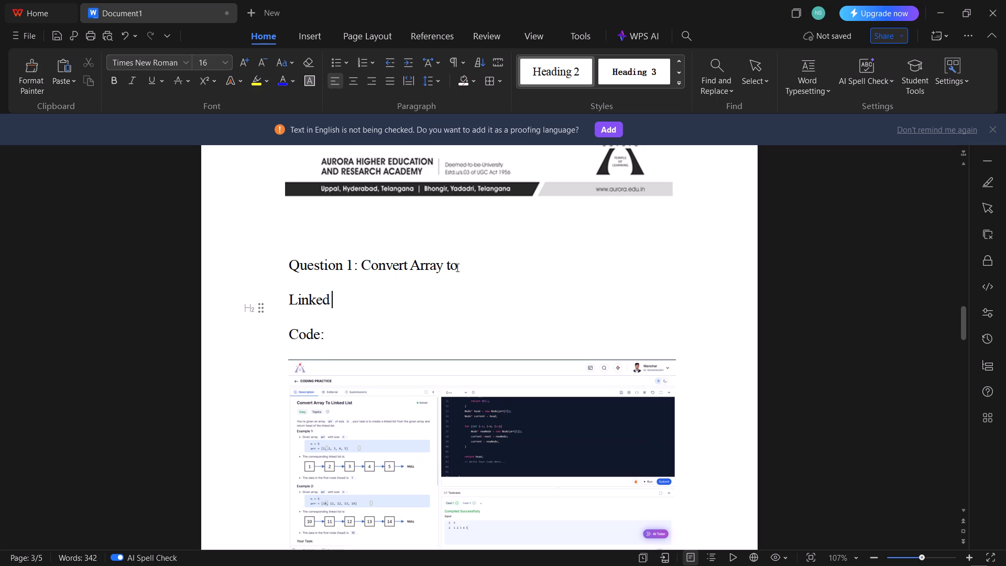
text(List)
Select the whole Question 1 reflection, from "1. Experience" through the end of "5. Conclusion", and check the clipboard history.
scroll(456, 269, down, 5)
scroll(509, 354, down, 2)
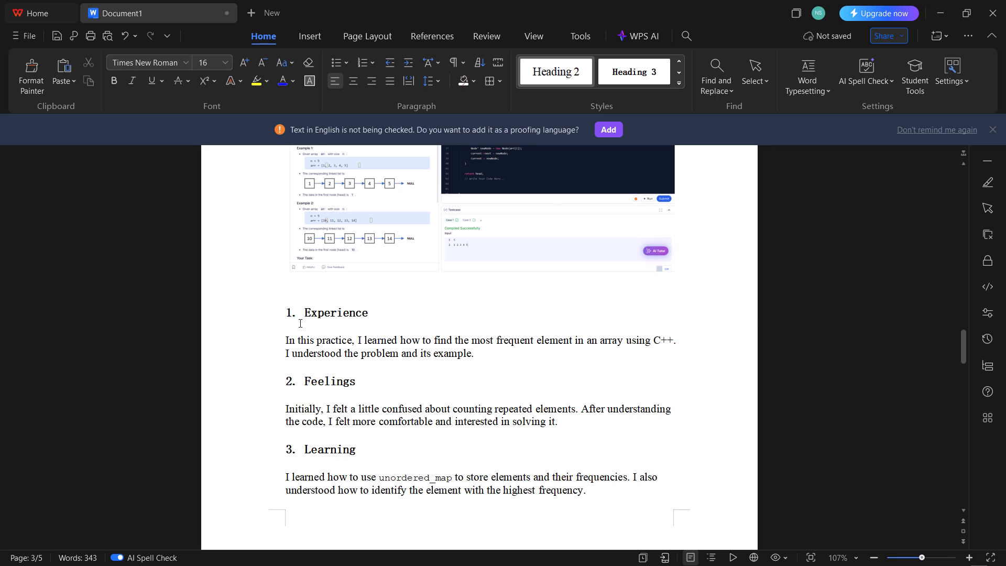
drag(287, 313, 396, 438)
scroll(389, 461, down, 6)
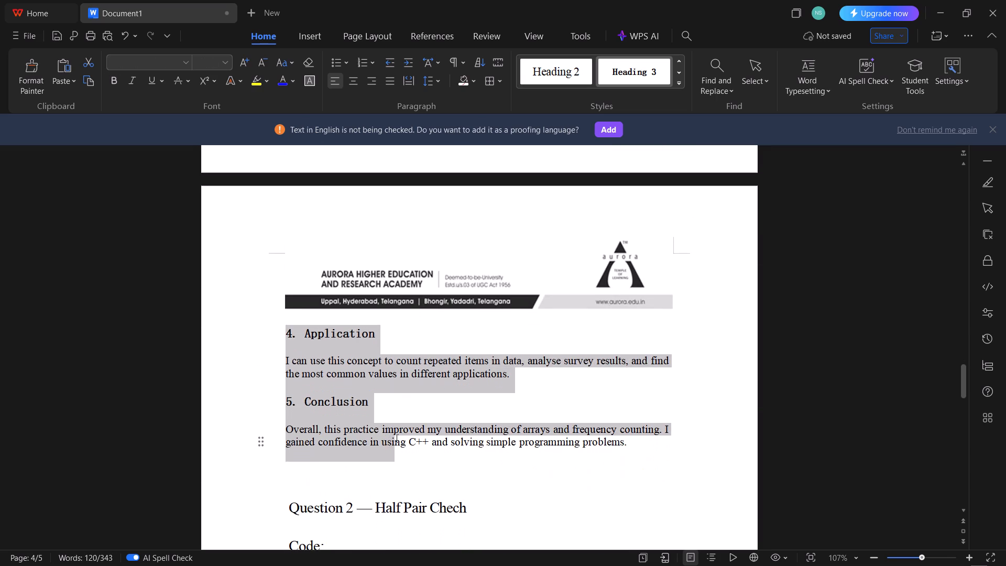
drag(396, 438, 631, 441)
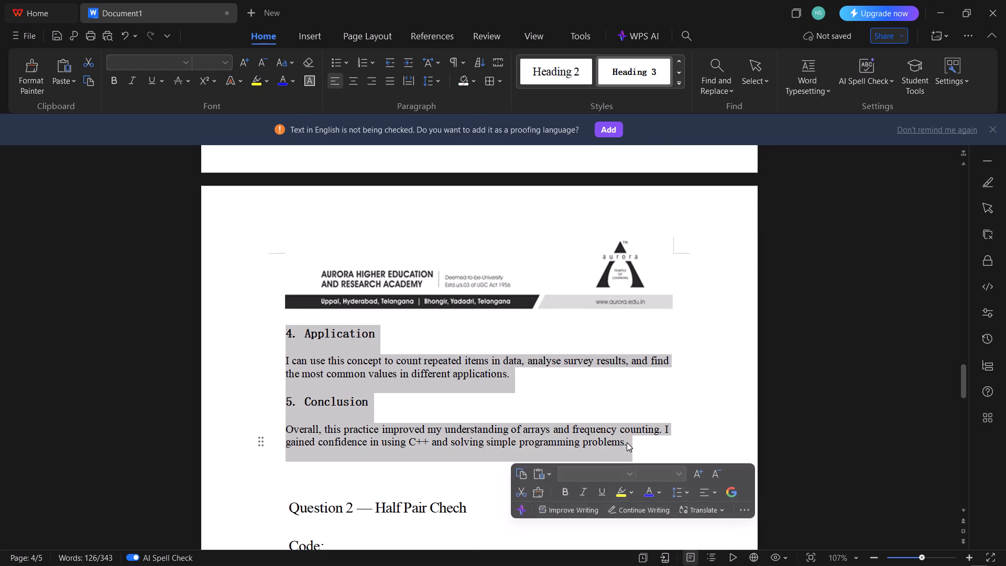
key(super+v)
key(super+v)
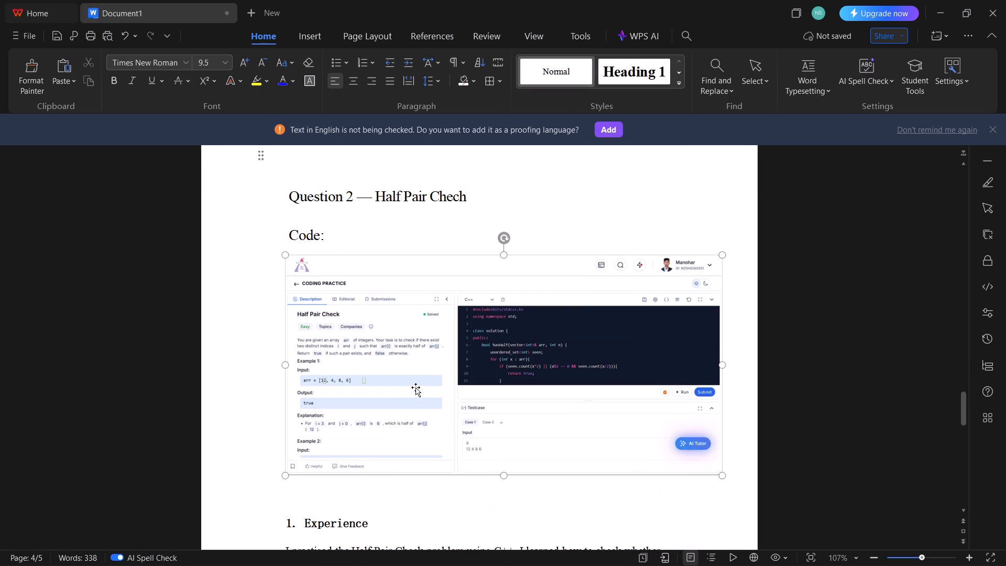
key(alt+Tab)
key(alt+Tab)
key(alt+Tab)
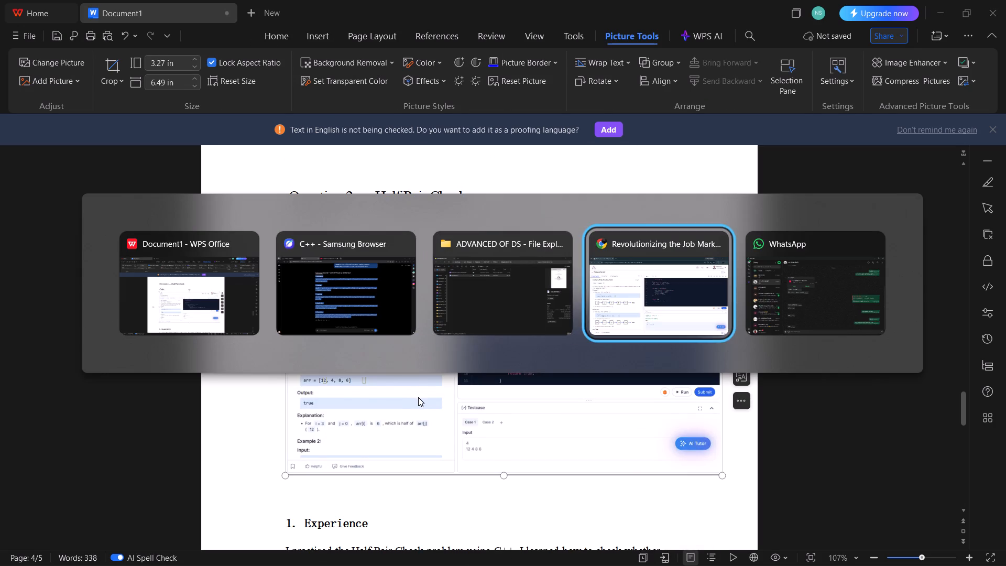
click(19, 113)
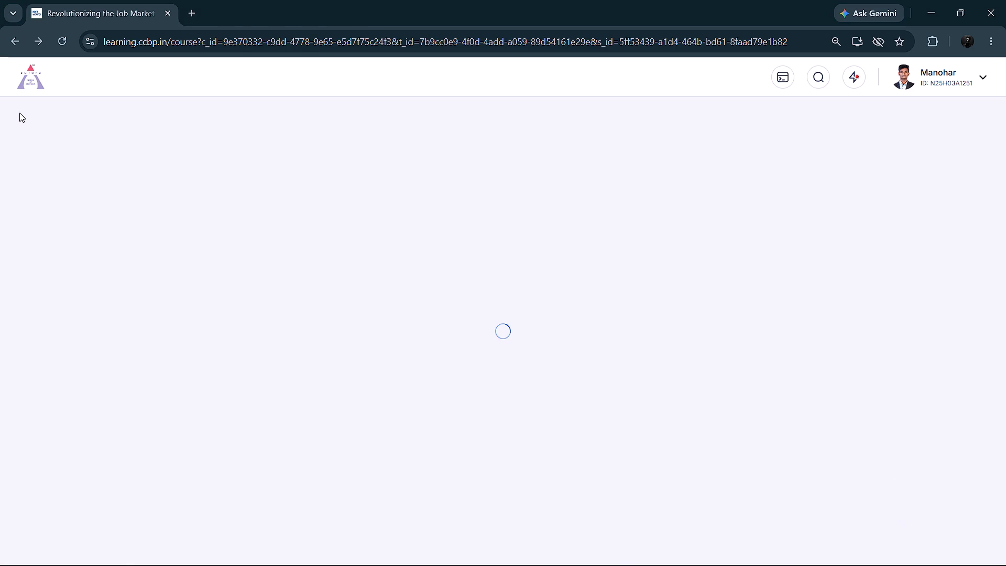
click(289, 247)
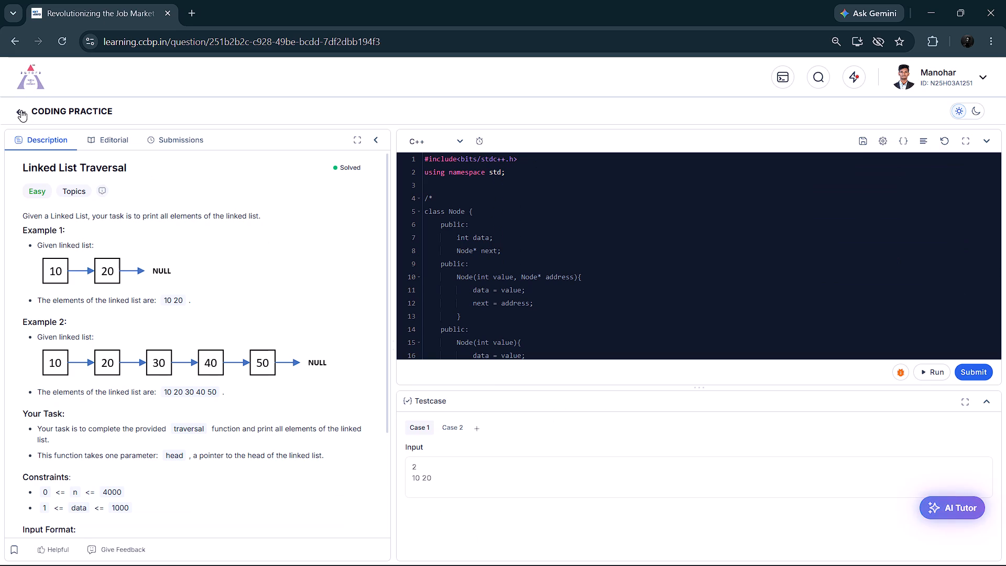
click(21, 110)
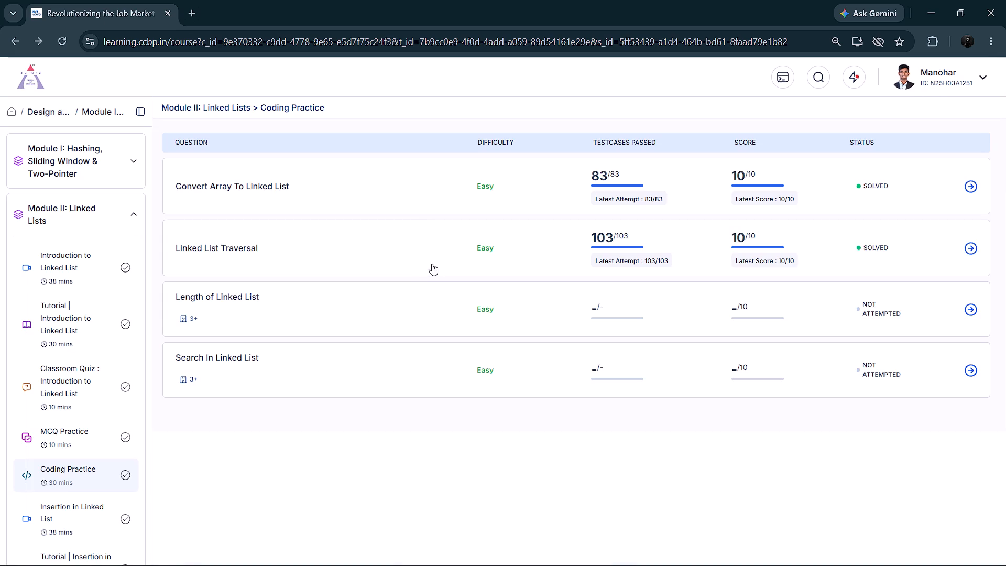
click(407, 253)
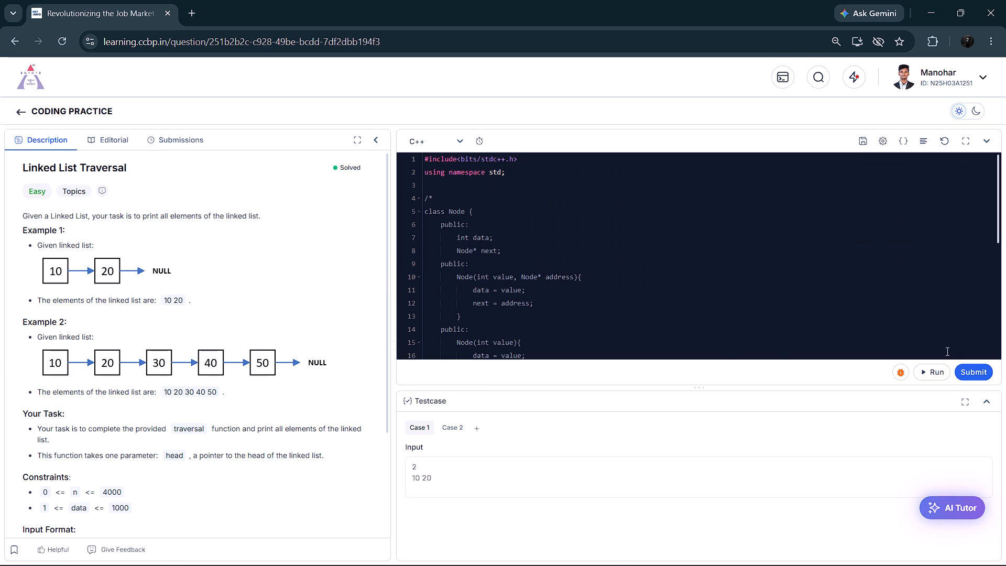
Run the Linked List Traversal code and capture a screenshot of the whole page area below the browser's address bar.
click(936, 367)
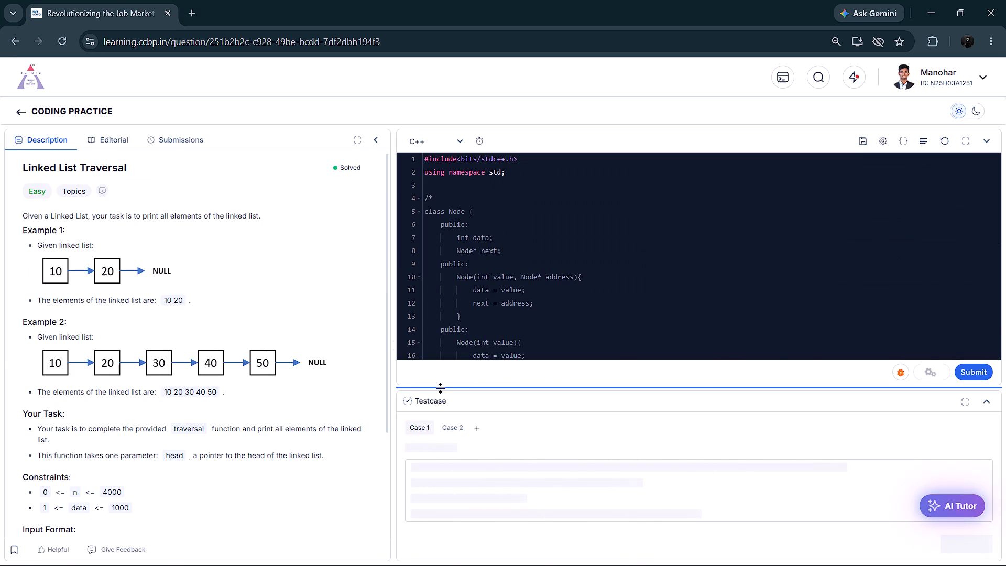
ctrl+scroll(491, 393, up, 1)
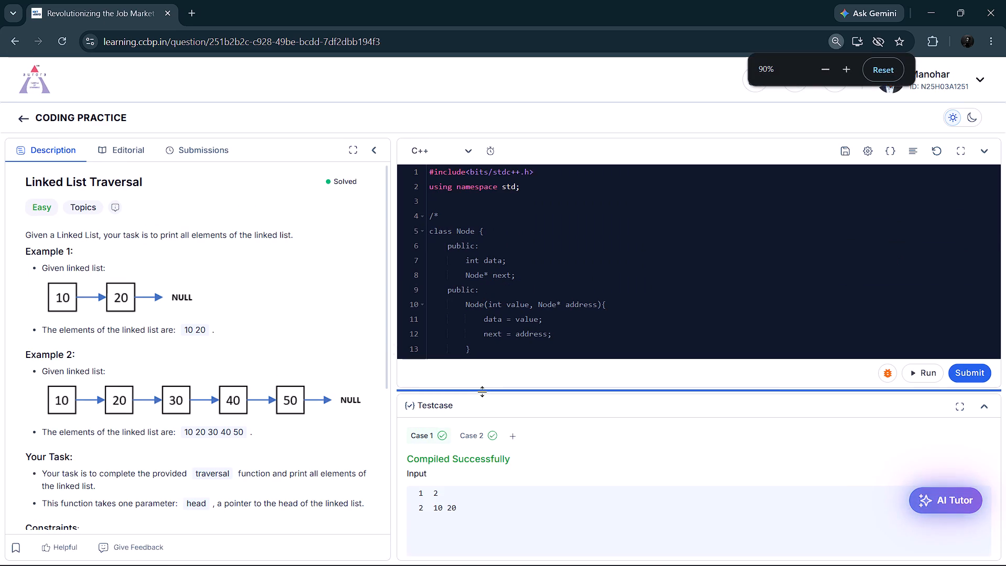
key(Print)
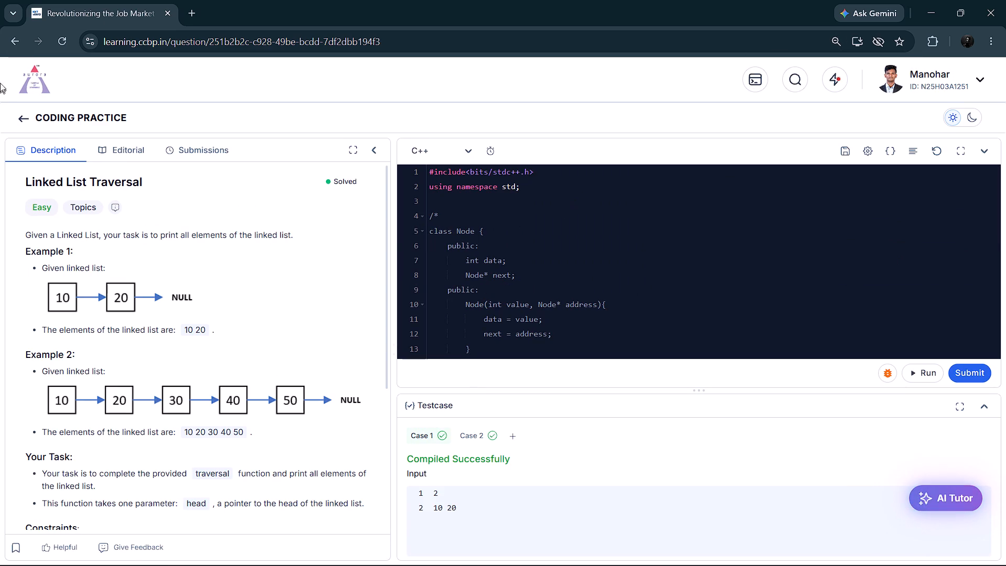
drag(0, 57, 1005, 565)
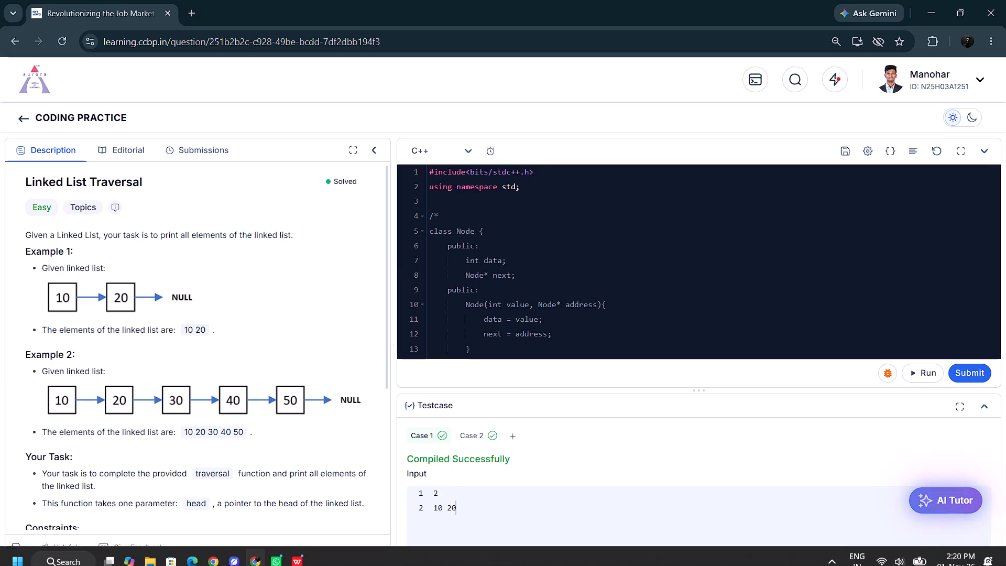
Switch back to WPS Office and paste the Linked List Traversal screenshot under Question 2's Code heading, before the old screenshot.
key(alt+Tab)
scroll(548, 491, down, 8)
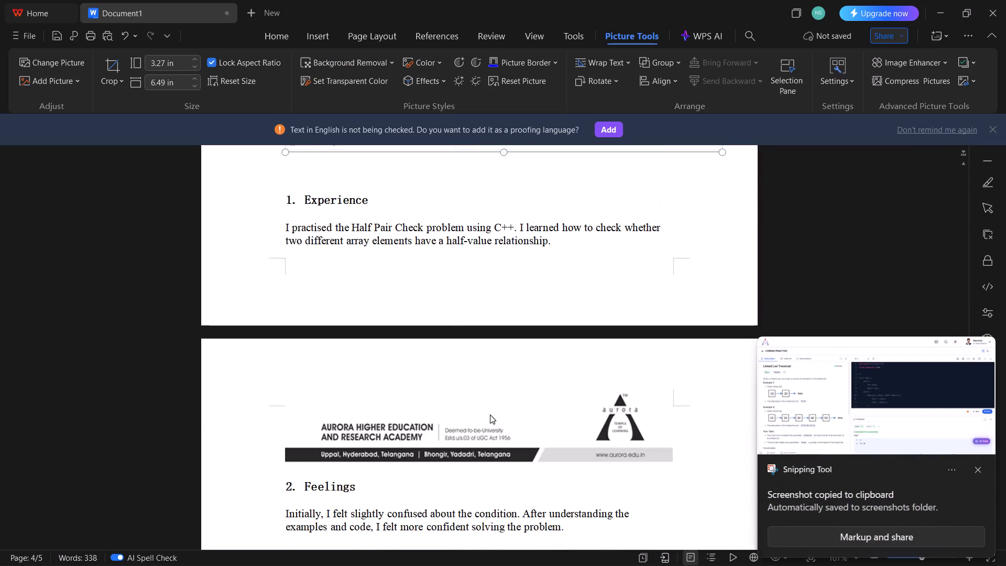
scroll(486, 408, down, 6)
scroll(484, 403, up, 8)
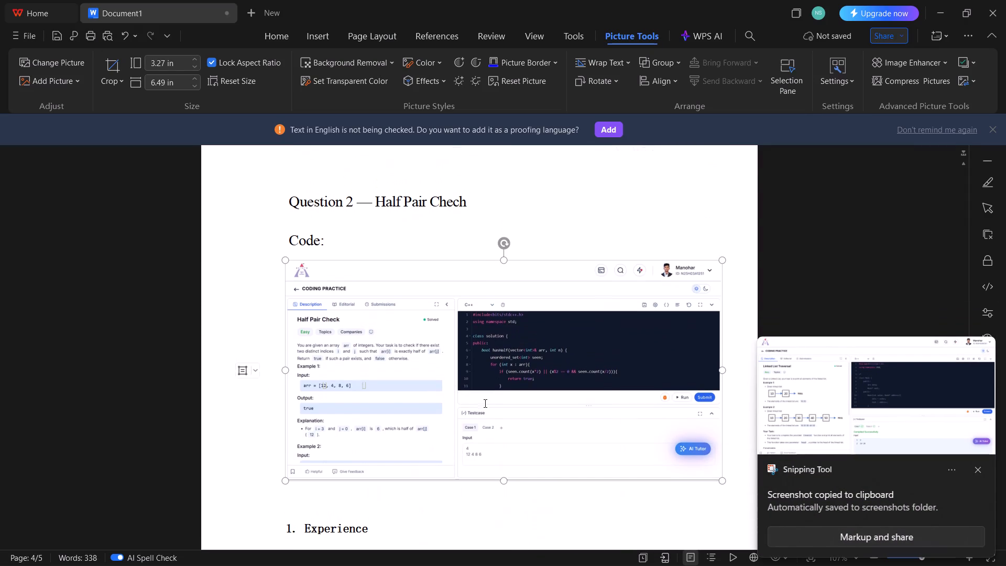
scroll(484, 403, up, 2)
click(469, 412)
key(ctrl+v)
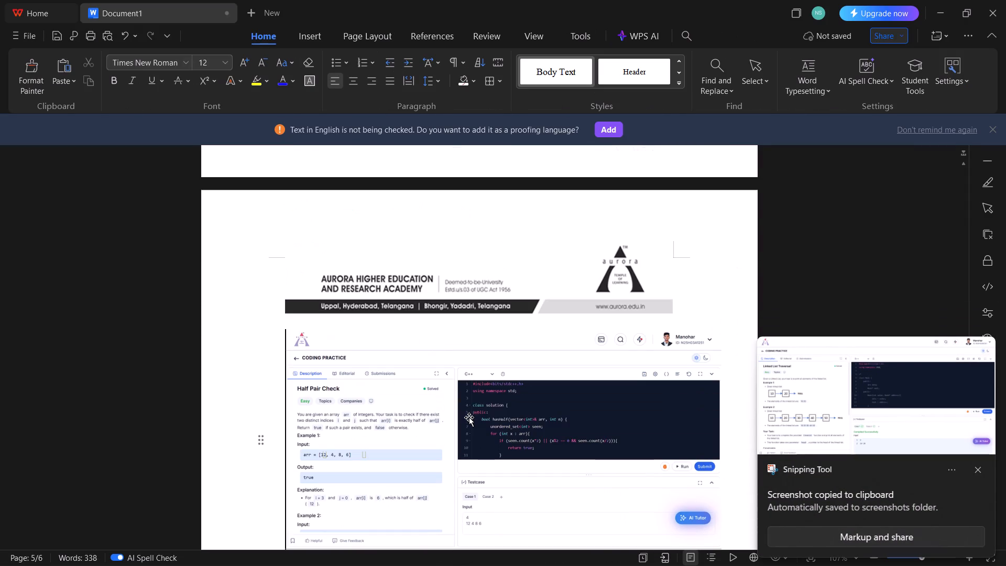
Delete the old Half Pair Check screenshot below the newly pasted one.
scroll(475, 423, down, 5)
scroll(475, 423, up, 15)
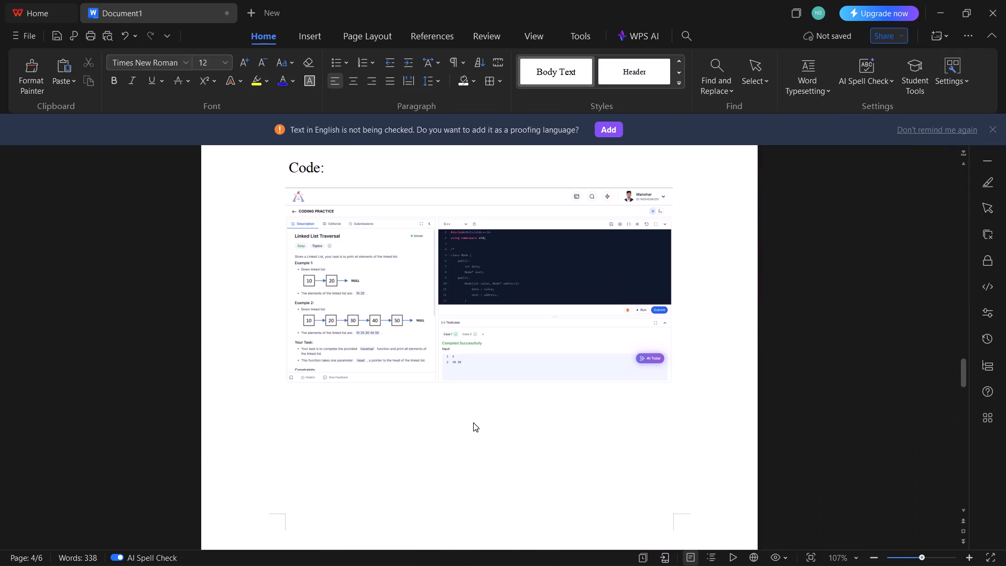
scroll(473, 422, up, 4)
scroll(473, 422, down, 3)
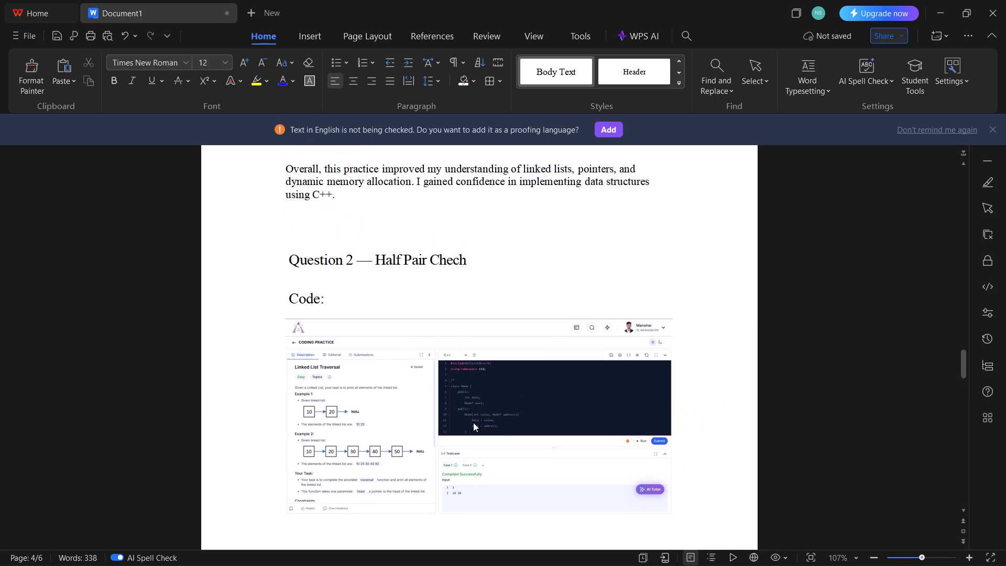
scroll(473, 422, down, 3)
scroll(474, 423, up, 2)
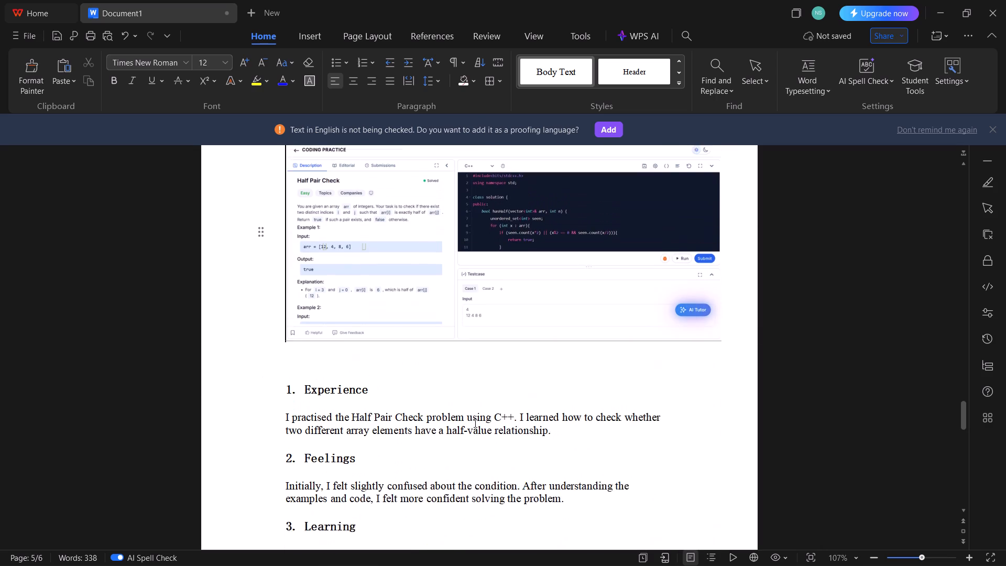
scroll(474, 423, up, 1)
click(486, 313)
scroll(486, 313, up, 1)
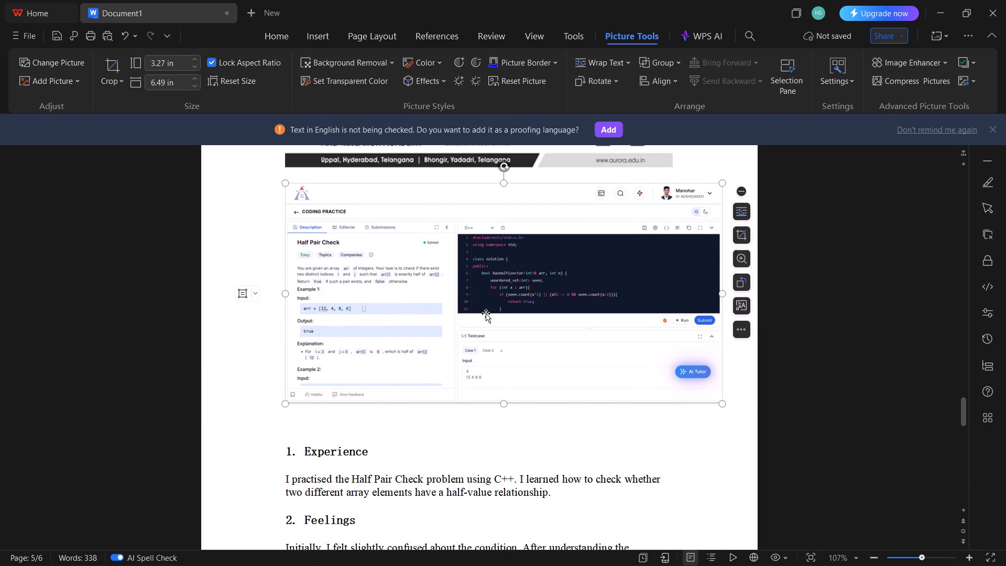
key(BackSpace)
Replace the problem name in the Question 2 heading with "Linked List Traversal".
scroll(486, 313, up, 9)
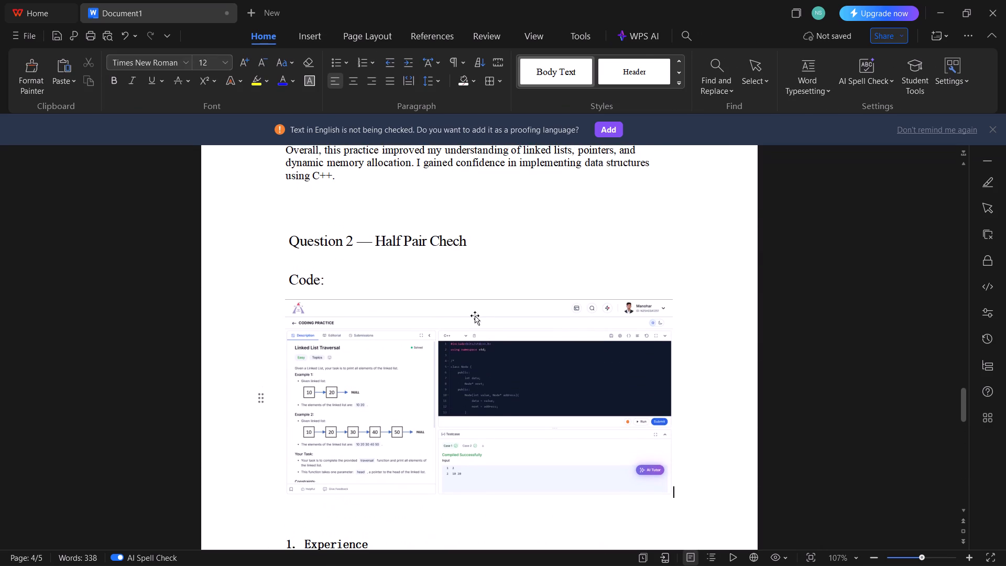
scroll(474, 318, up, 1)
click(462, 356)
click(474, 236)
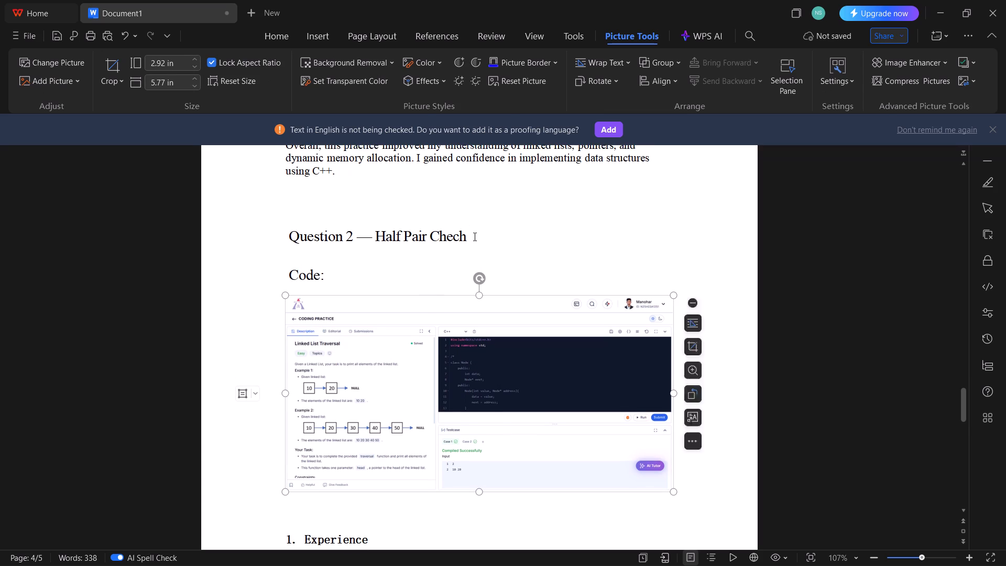
key(ctrl+BackSpace)
key(ctrl+BackSpace)
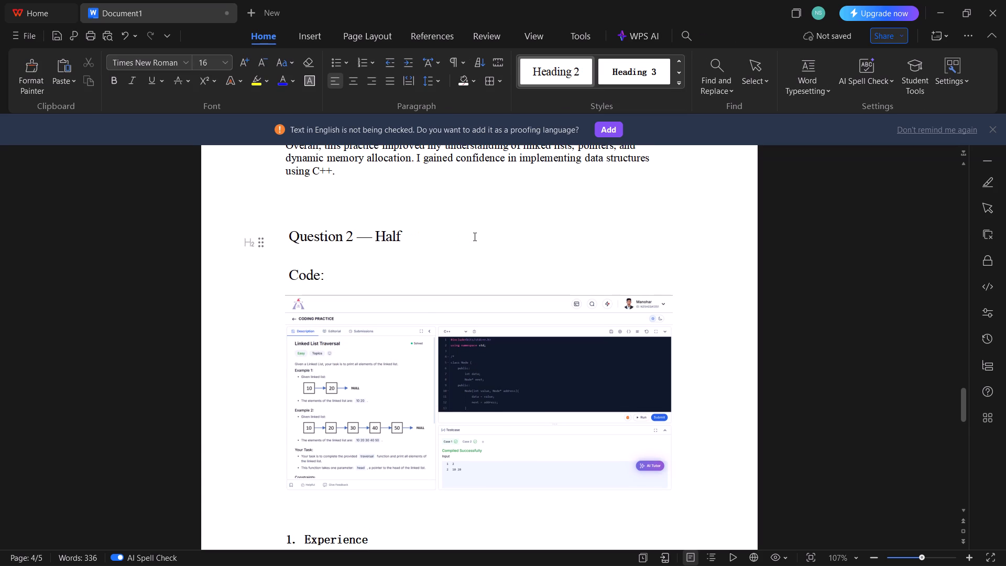
key(ctrl+BackSpace)
text(Linked to)
key(space)
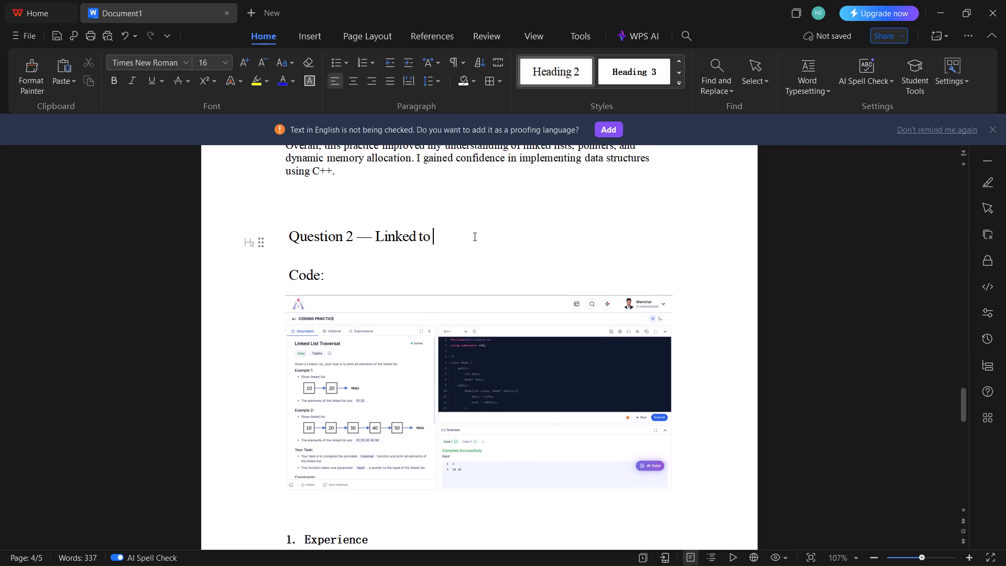
key(BackSpace)
key(BackSpace)
key(BackSpace)
text(LIst)
key(BackSpace)
key(BackSpace)
key(BackSpace)
text(ist)
key(space)
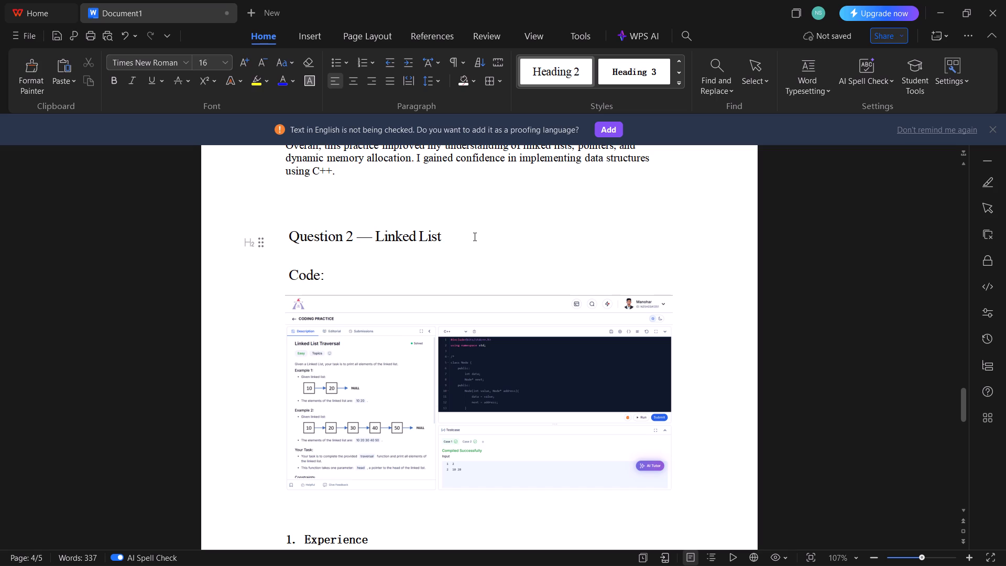
text(Trave)
key(BackSpace)
text(ersal)
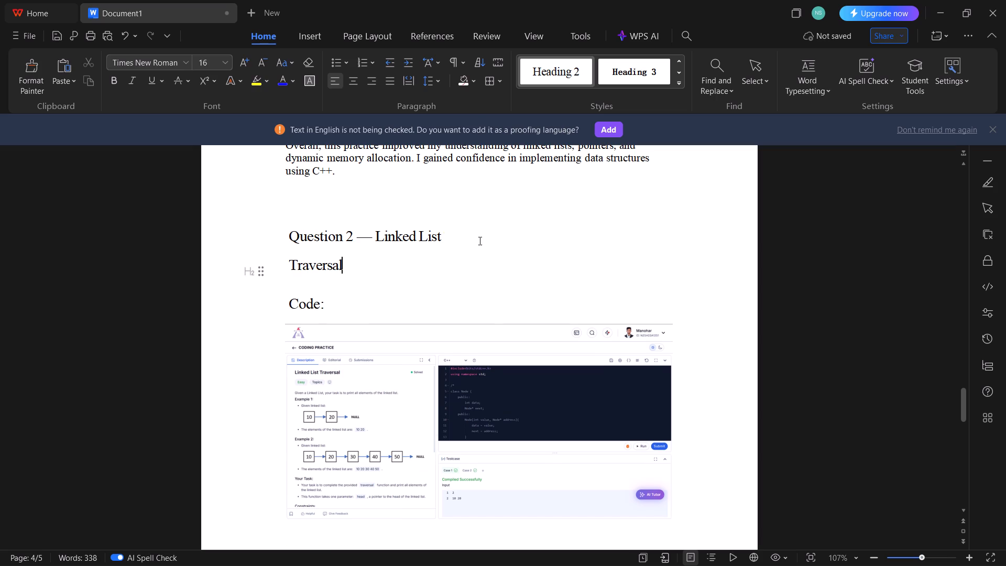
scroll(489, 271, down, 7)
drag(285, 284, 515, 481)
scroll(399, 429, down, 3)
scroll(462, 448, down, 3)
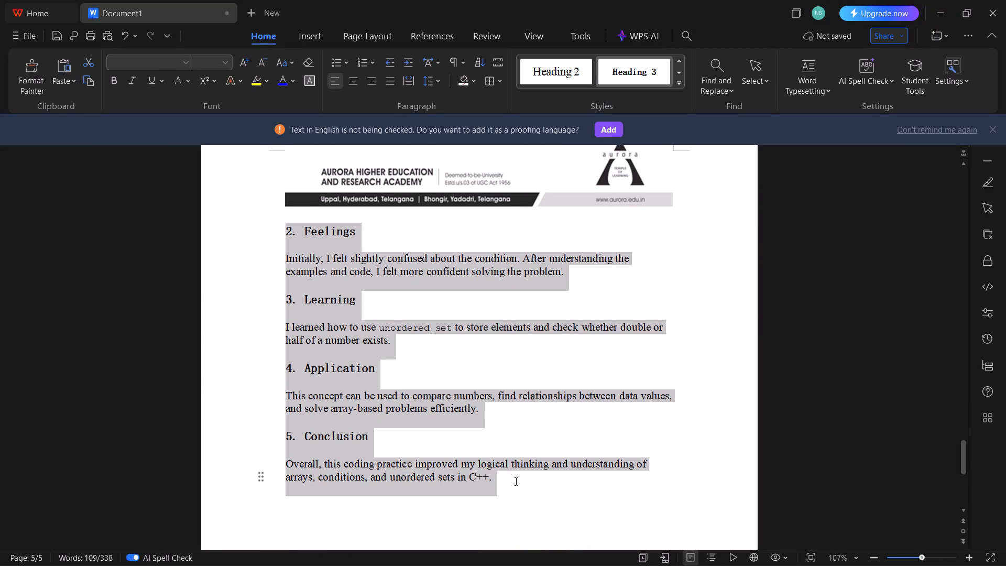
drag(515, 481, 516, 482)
Copy the problem name "Linked List Traversal" from the Question 2 heading.
scroll(518, 400, up, 9)
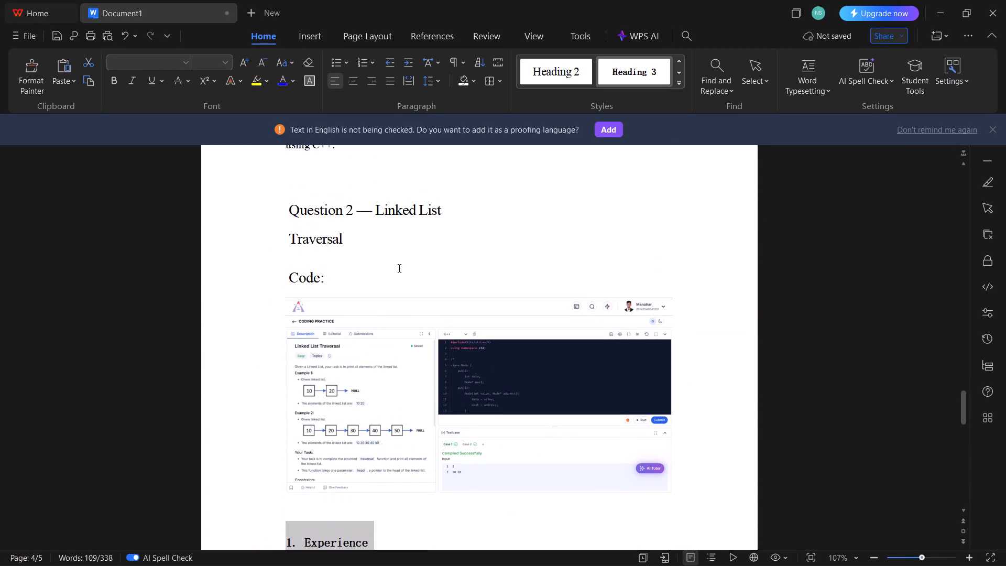
scroll(398, 268, up, 1)
click(363, 243)
drag(358, 240, 373, 217)
click(399, 237)
key(alt+Tab)
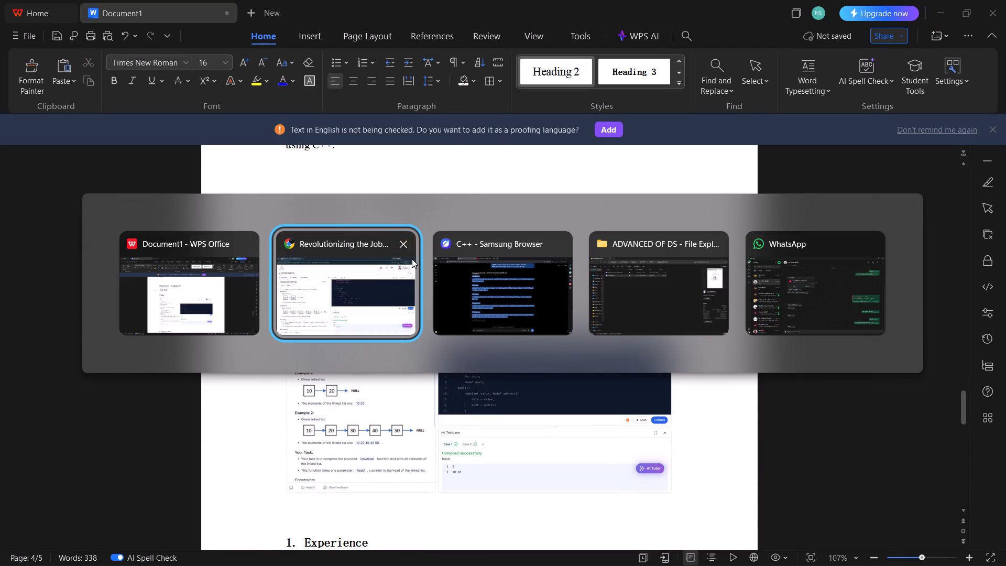
key(alt+Tab)
alt+click(229, 280)
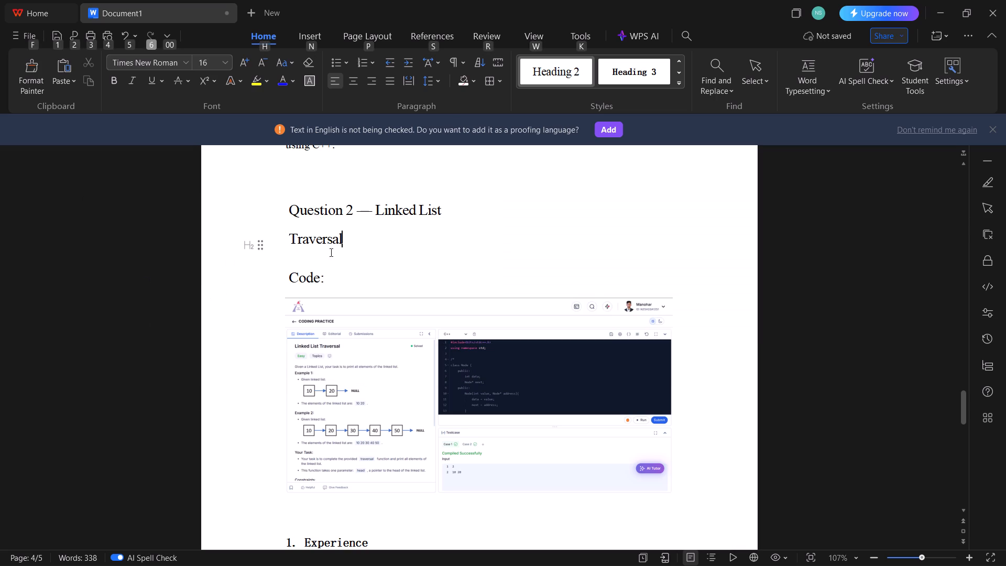
drag(343, 244, 373, 219)
key(ctrl+c)
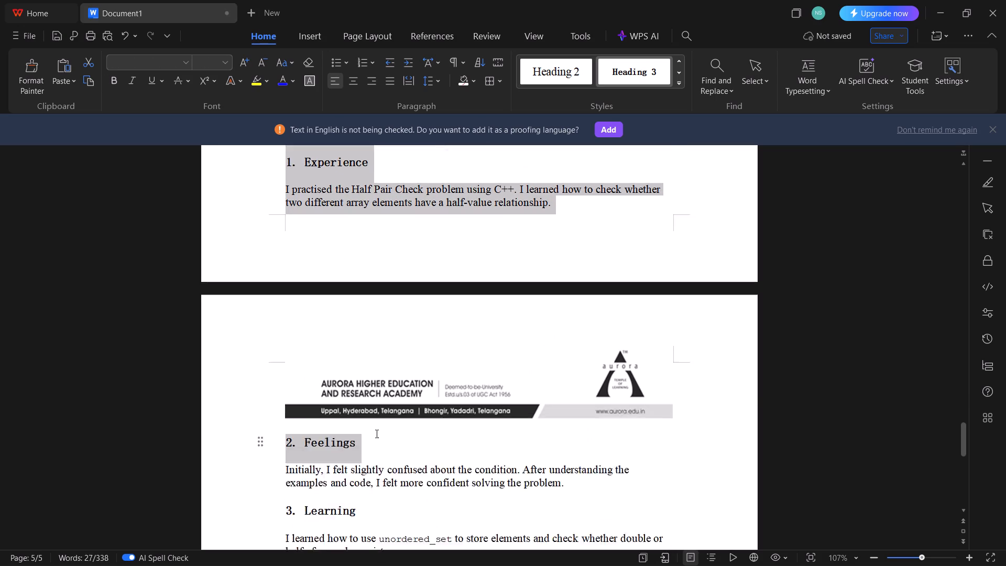
scroll(376, 433, down, 1)
drag(376, 433, 536, 266)
scroll(429, 504, down, 4)
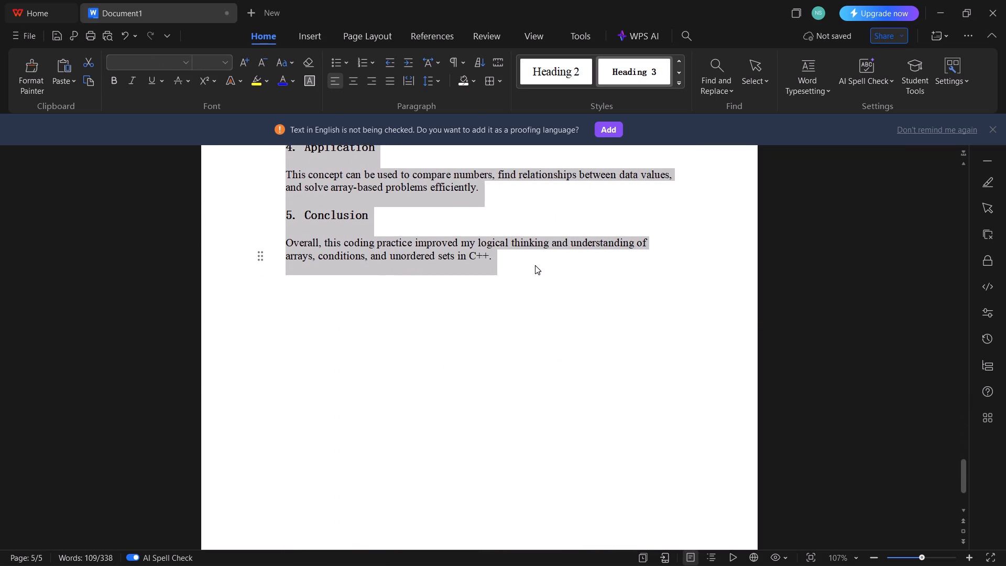
key(ctrl+v)
On the certificate page, replace the assistant professor's name above the title with "Mr. Prashant".
scroll(530, 290, up, 15)
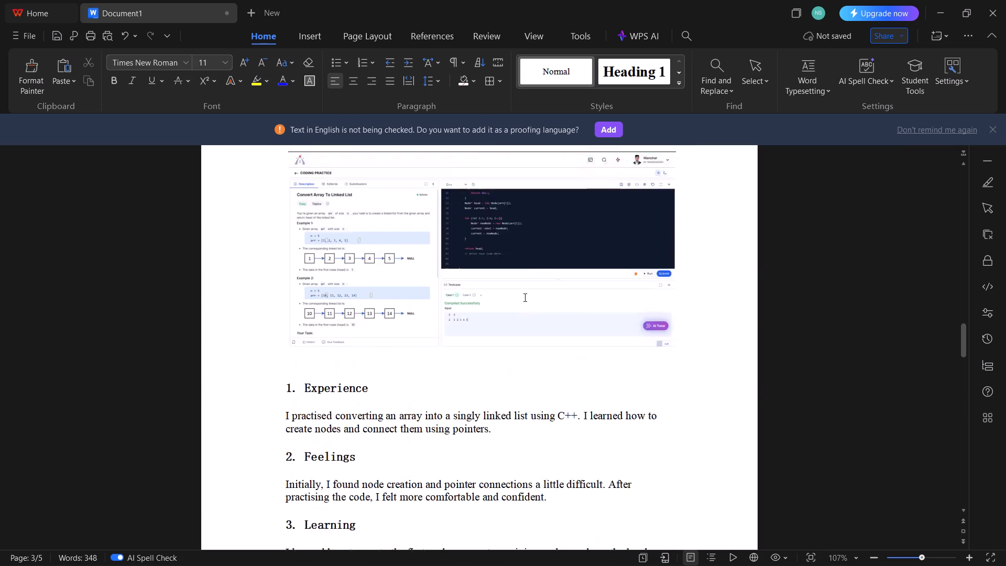
scroll(523, 297, up, 2)
scroll(521, 299, left, 1)
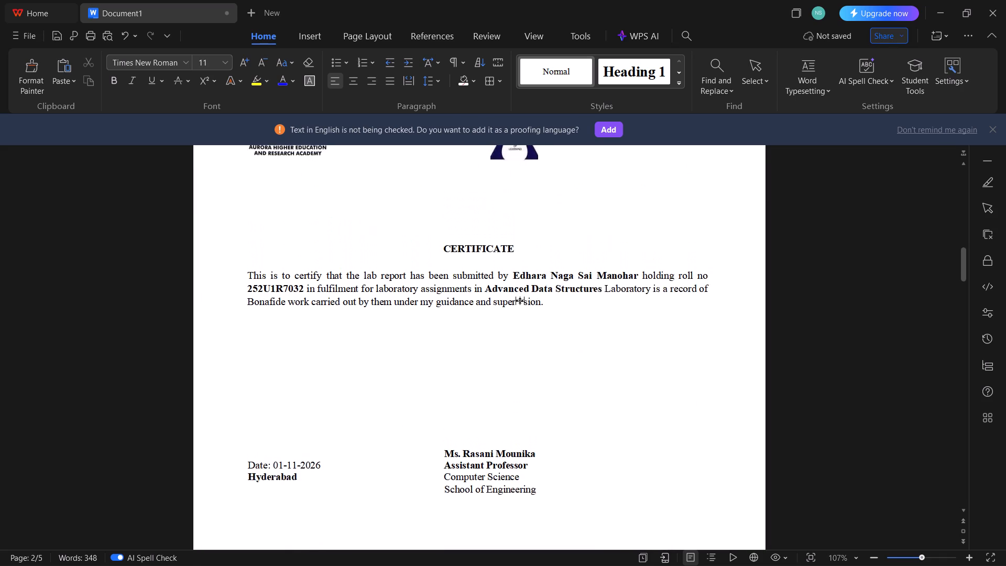
scroll(520, 300, left, 1)
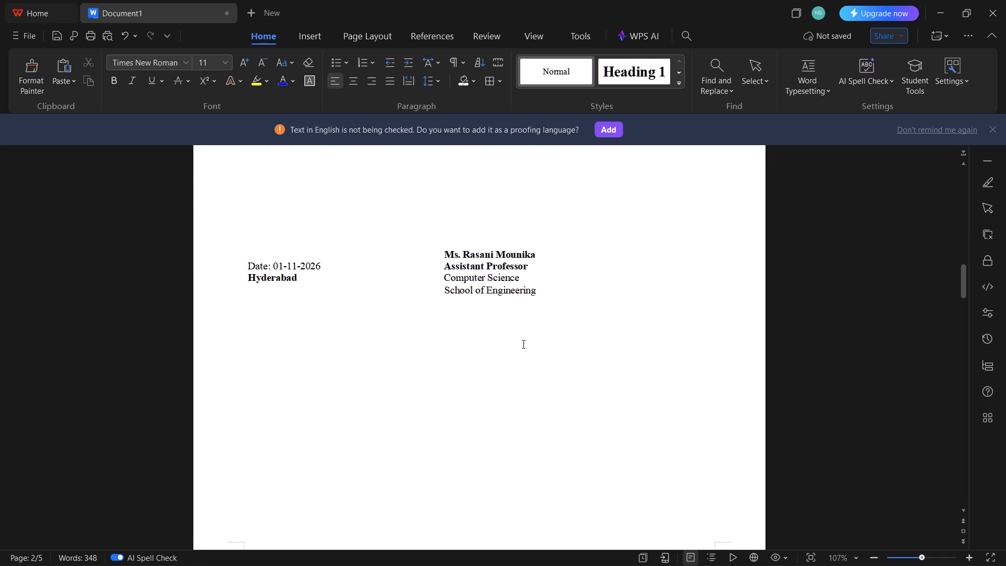
scroll(522, 344, left, 1)
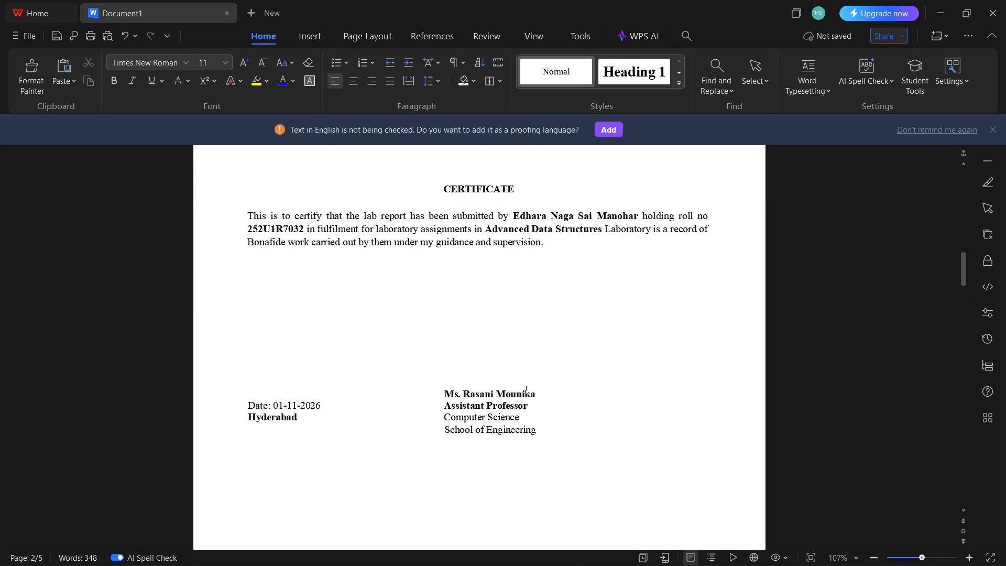
scroll(525, 389, left, 1)
click(541, 347)
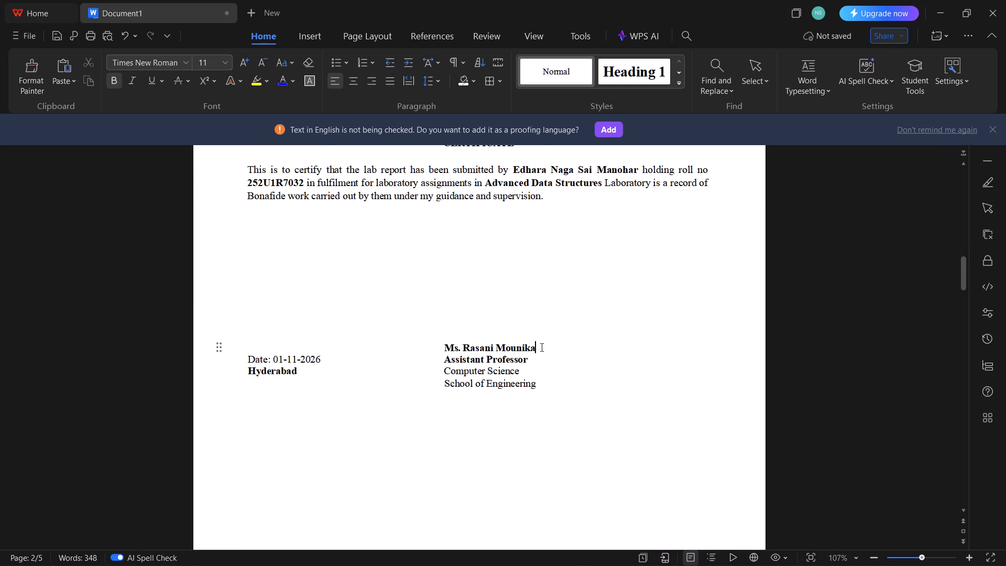
key(ctrl+BackSpace)
key(ctrl+BackSpace)
key(BackSpace)
key(BackSpace)
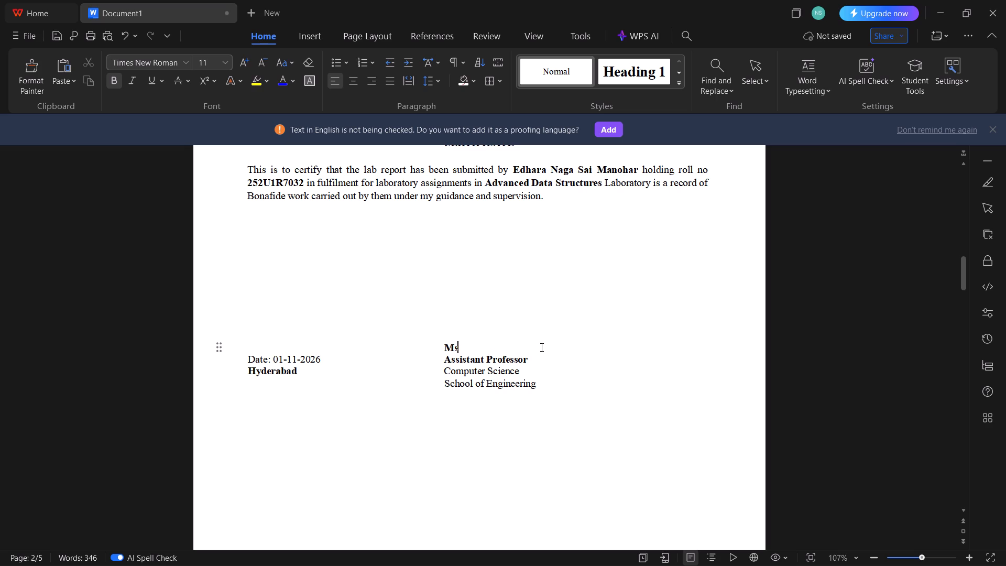
key(BackSpace)
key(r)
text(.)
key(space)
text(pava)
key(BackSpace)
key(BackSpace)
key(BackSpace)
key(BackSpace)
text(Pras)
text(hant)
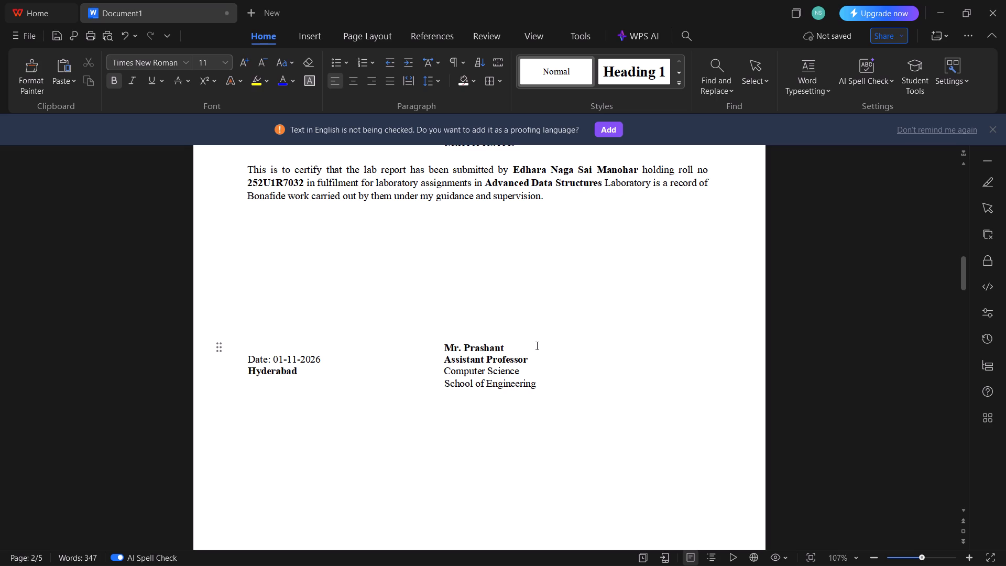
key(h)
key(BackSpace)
Review the lab report from the certificate page through both questions' screenshots and reflections, and back to the certificate.
scroll(477, 308, up, 3)
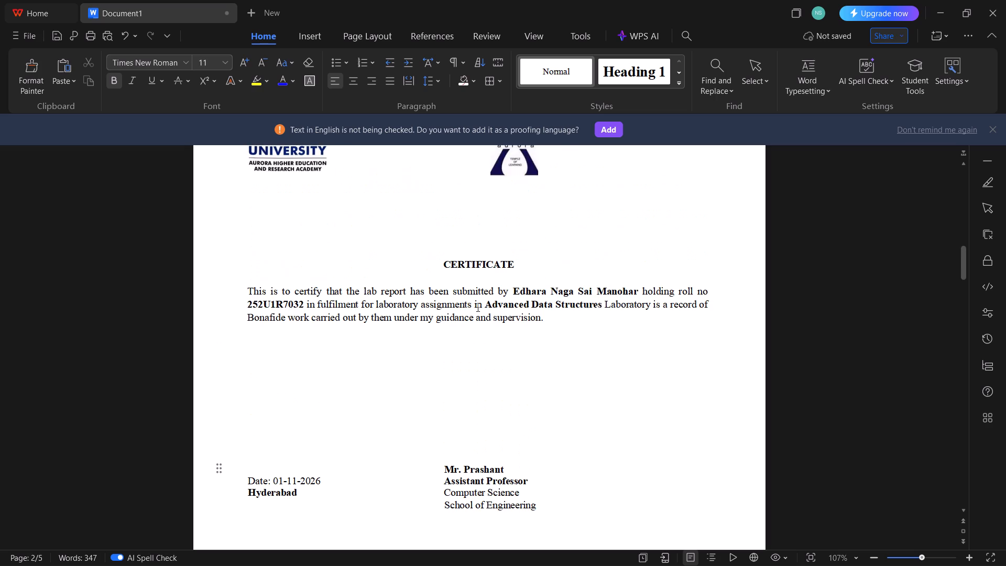
scroll(477, 307, up, 2)
scroll(477, 306, down, 6)
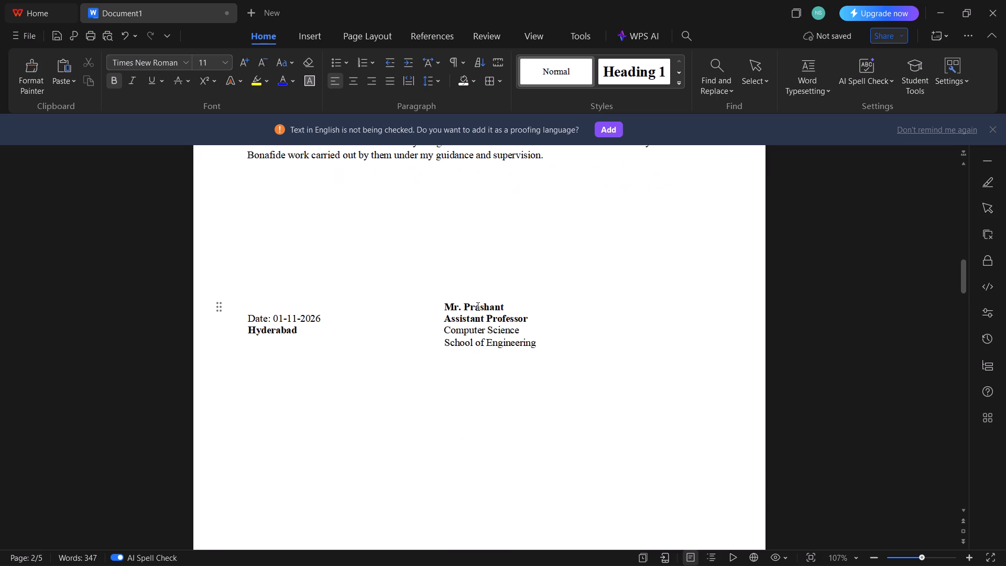
scroll(477, 306, down, 17)
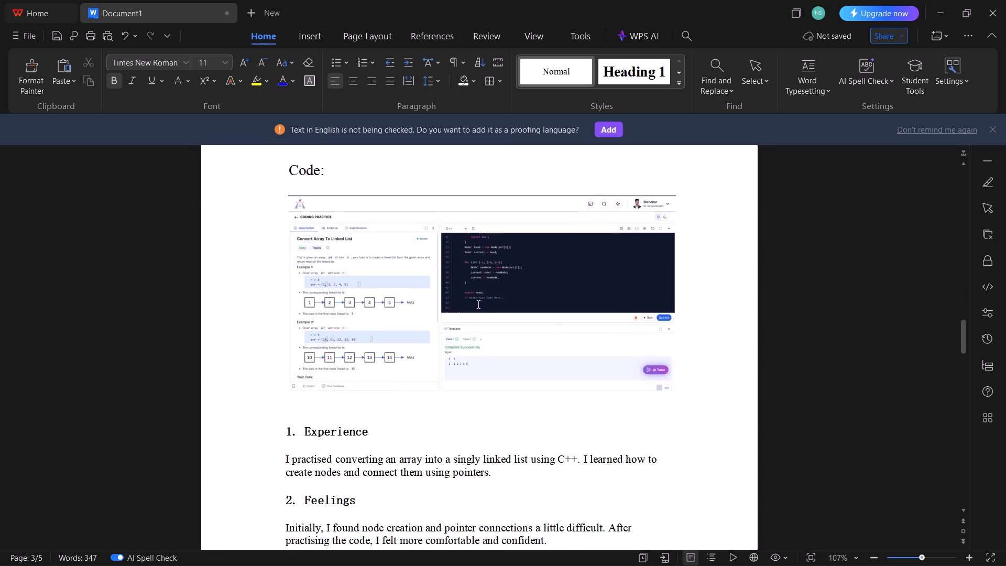
scroll(477, 304, down, 10)
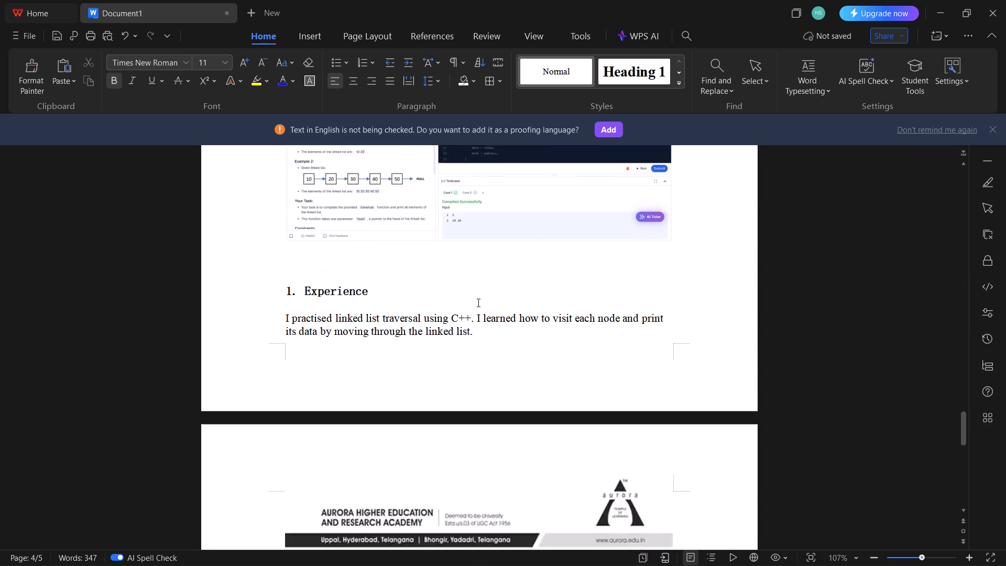
scroll(477, 301, down, 8)
scroll(477, 301, up, 5)
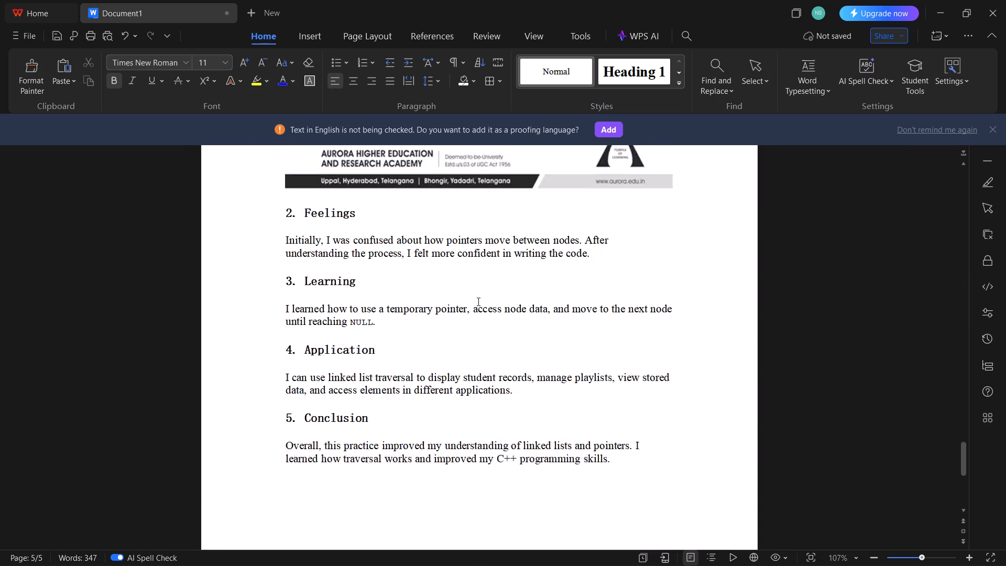
scroll(477, 301, up, 7)
scroll(477, 301, down, 2)
scroll(477, 301, up, 1)
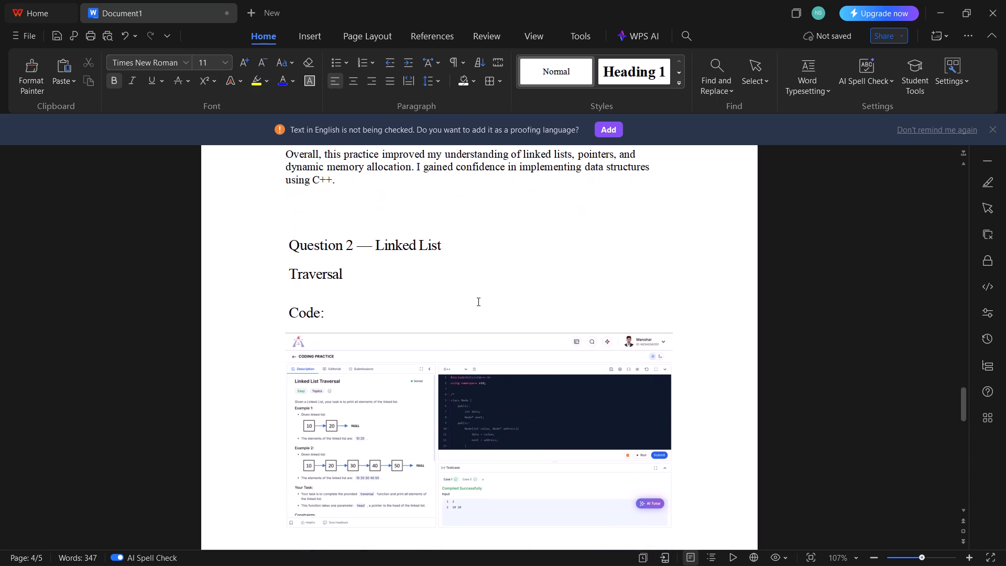
scroll(477, 301, up, 2)
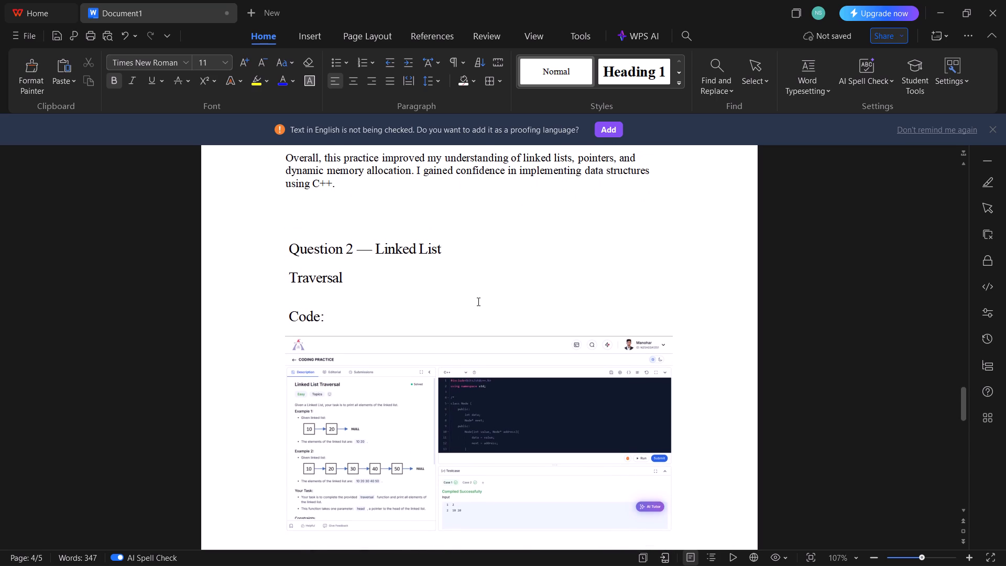
scroll(477, 301, up, 7)
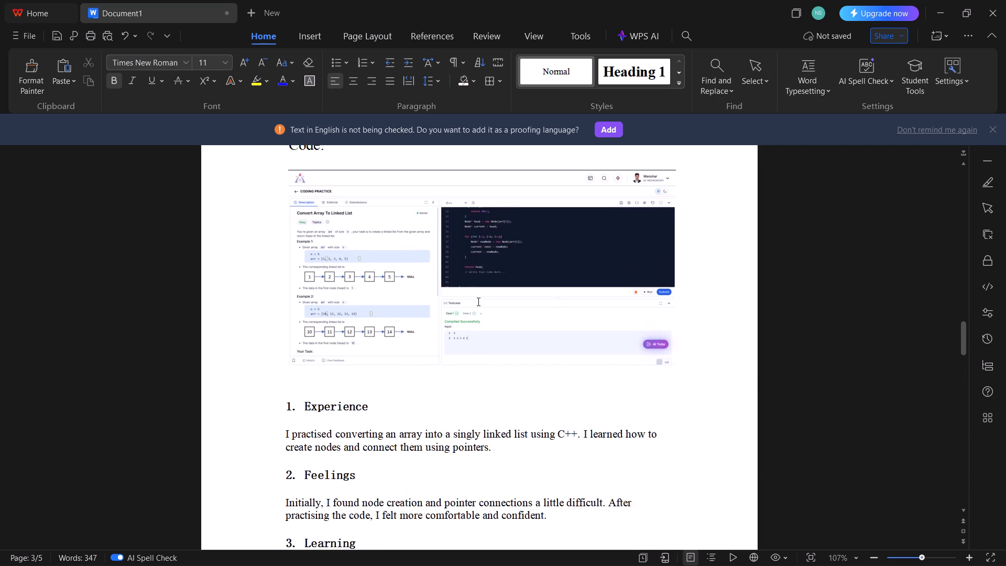
scroll(477, 301, up, 3)
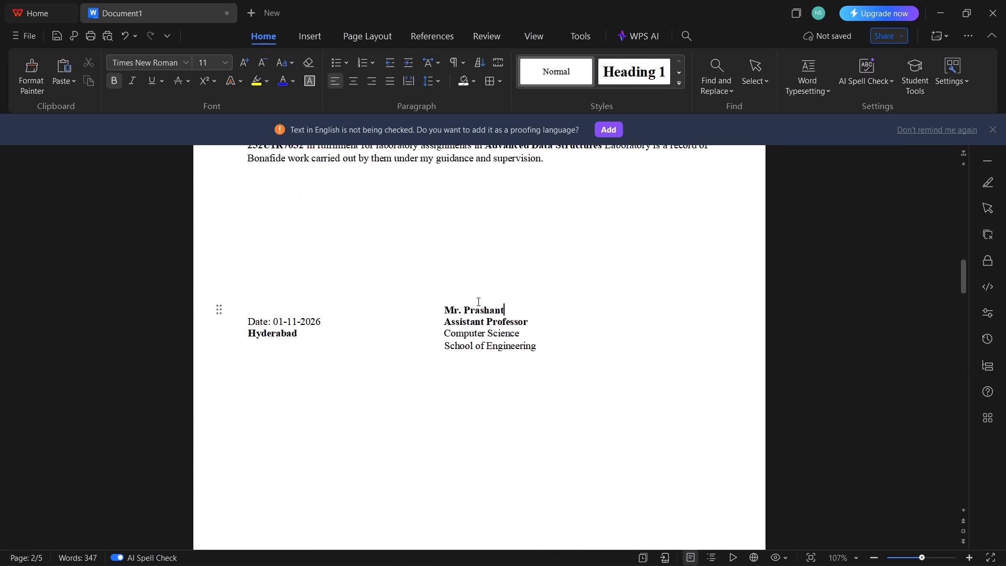
scroll(477, 301, up, 1)
scroll(477, 301, down, 1)
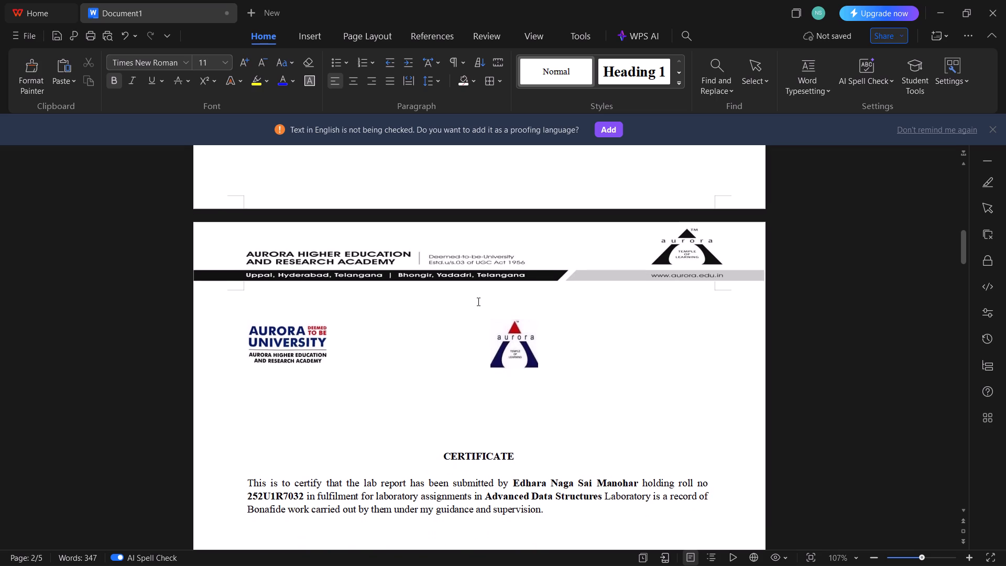
scroll(477, 301, down, 1)
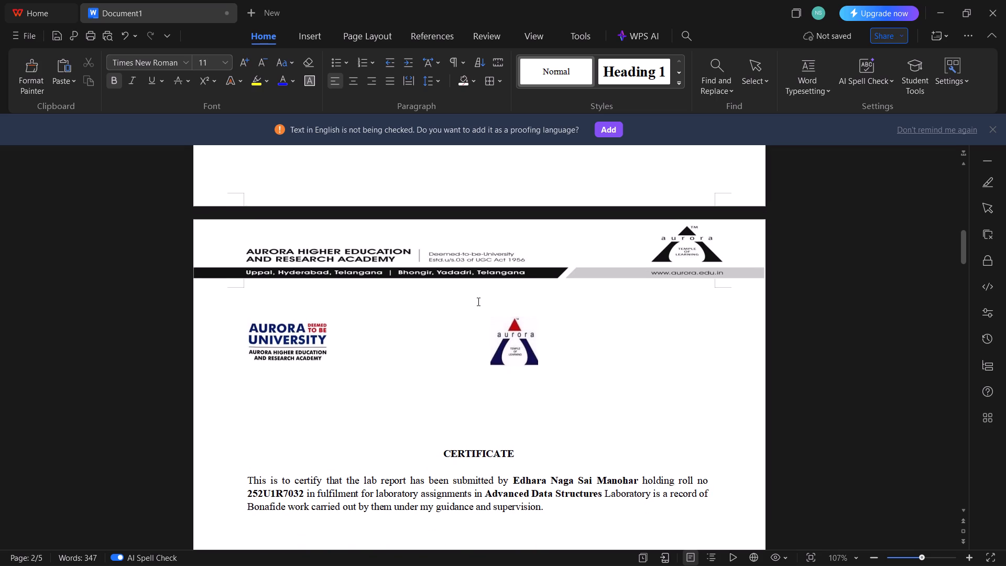
On the cover page, change the department line under "Bachelor of Technology in" to read "Department of Advanced Data Structures".
scroll(477, 301, up, 3)
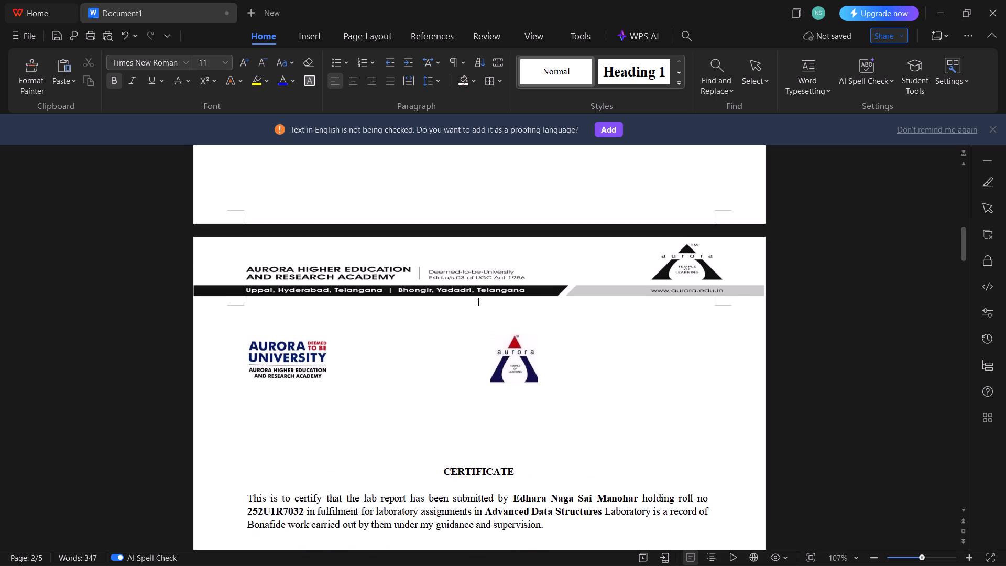
scroll(477, 301, up, 5)
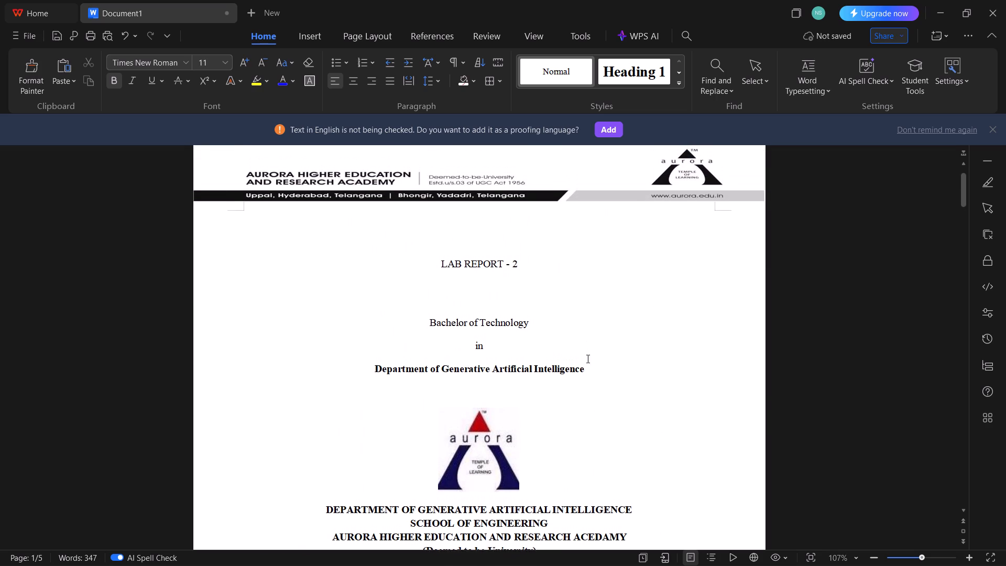
click(587, 368)
key(ctrl+BackSpace)
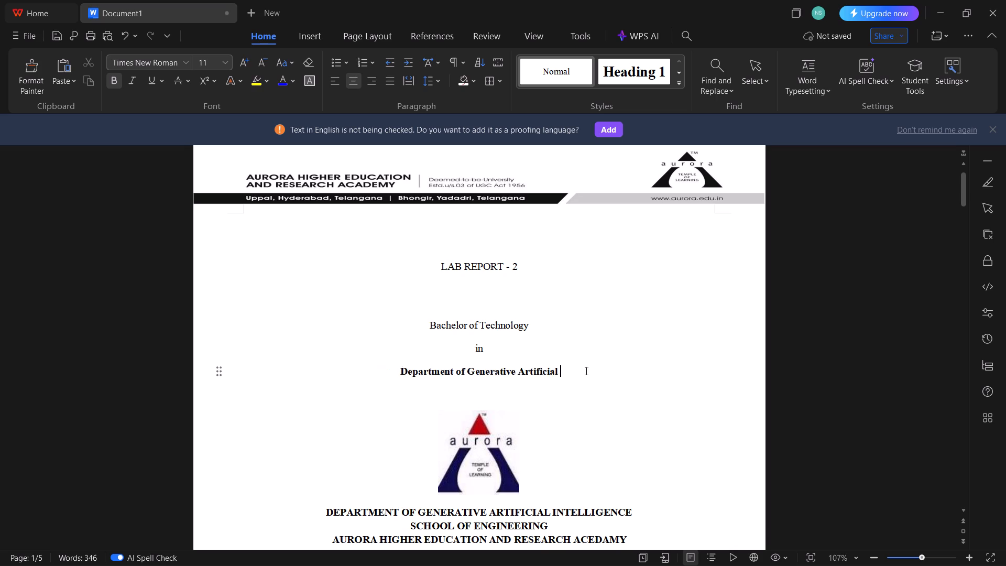
key(ctrl+BackSpace)
key(ctrl+BackSpace)
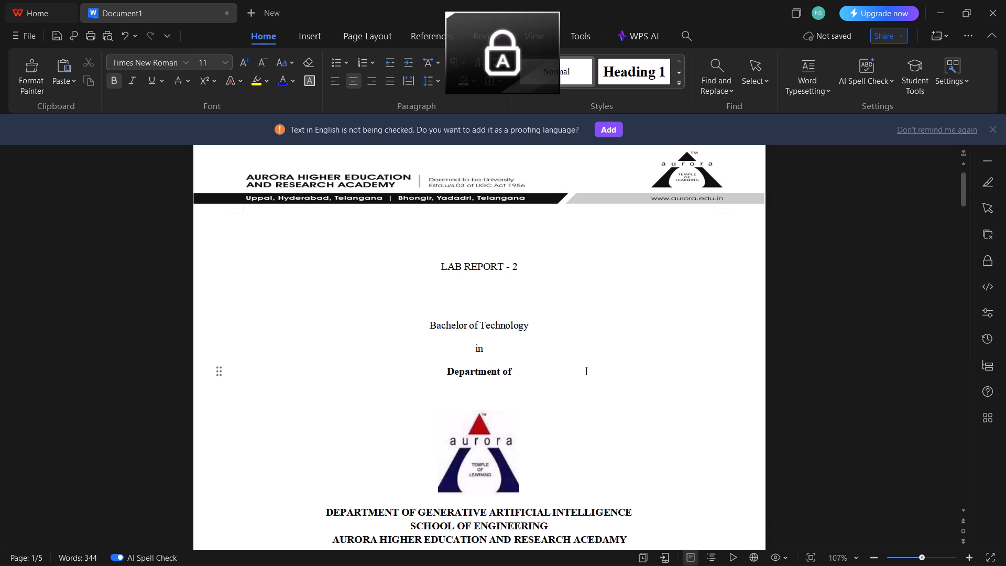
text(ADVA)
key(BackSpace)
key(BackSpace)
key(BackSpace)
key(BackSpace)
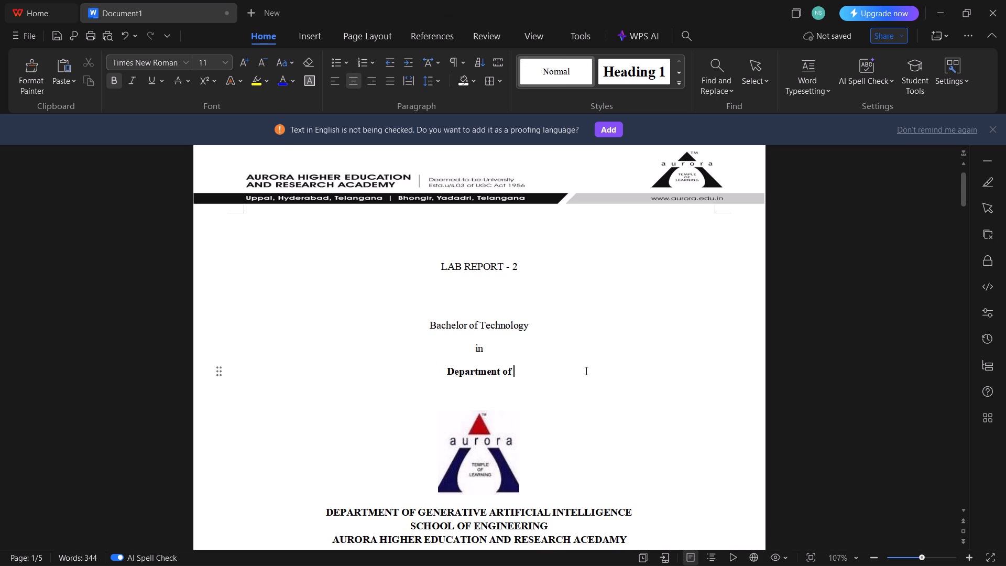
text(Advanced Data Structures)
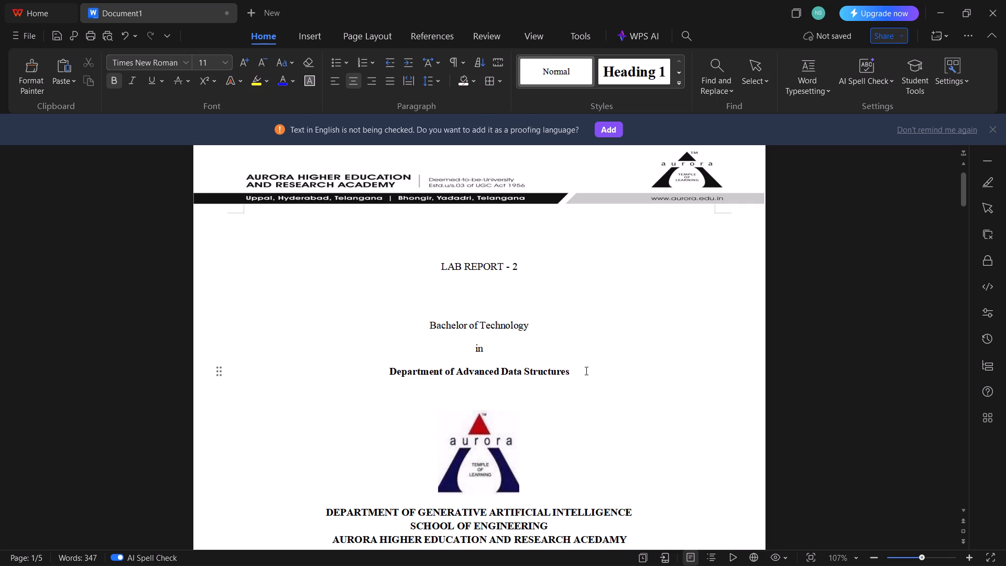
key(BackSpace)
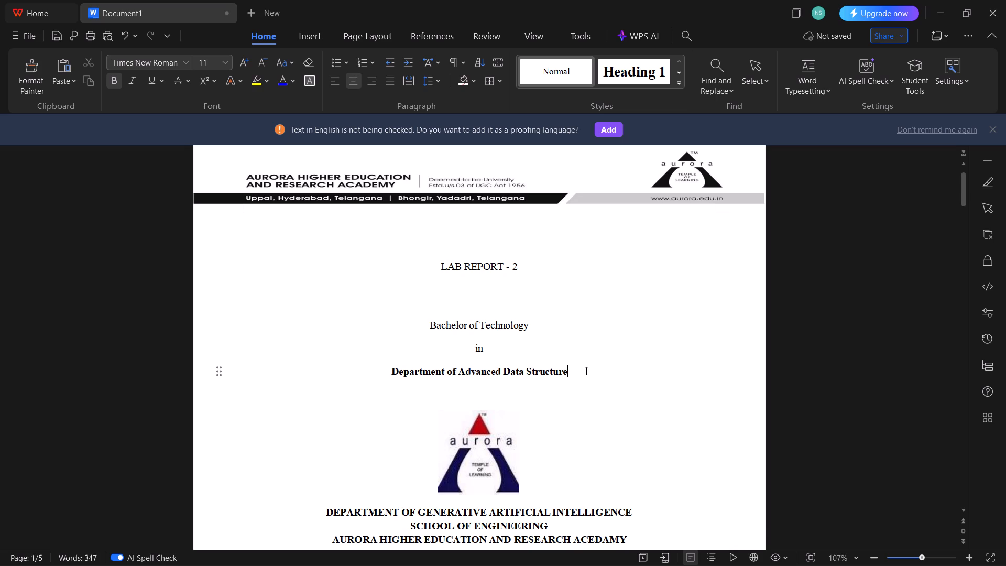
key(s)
Save the document as LAB_REPORT_2.docx in the Desktop folder 2nd_YEAR > TERM-2 > ADVANCED OF DS.
key(ctrl+s)
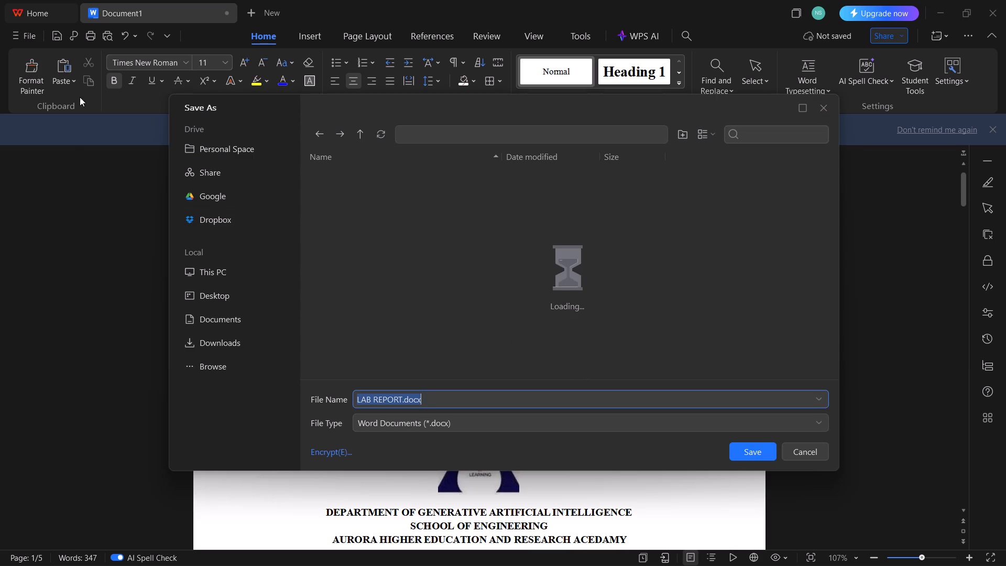
click(220, 297)
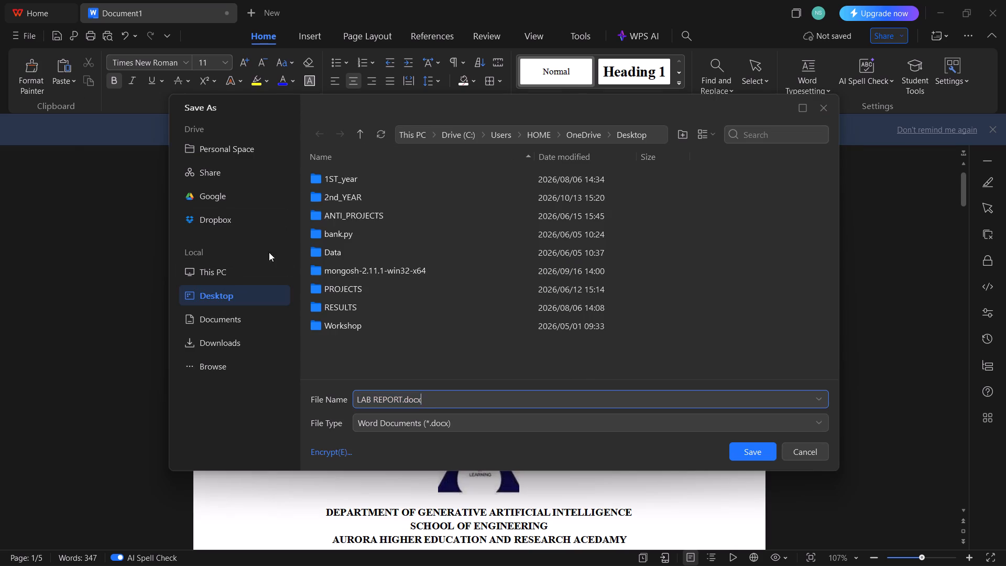
double_click(333, 197)
double_click(351, 194)
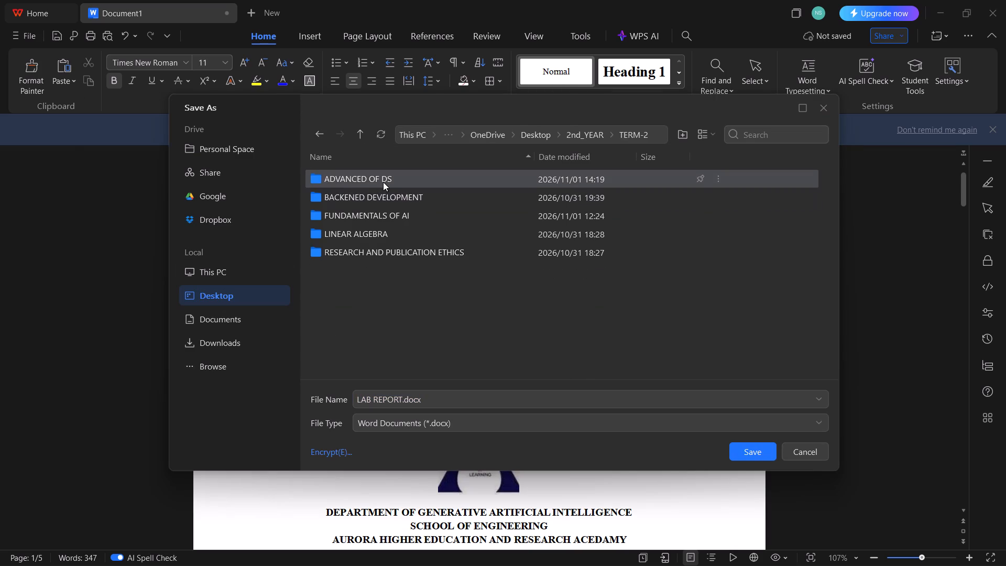
double_click(384, 181)
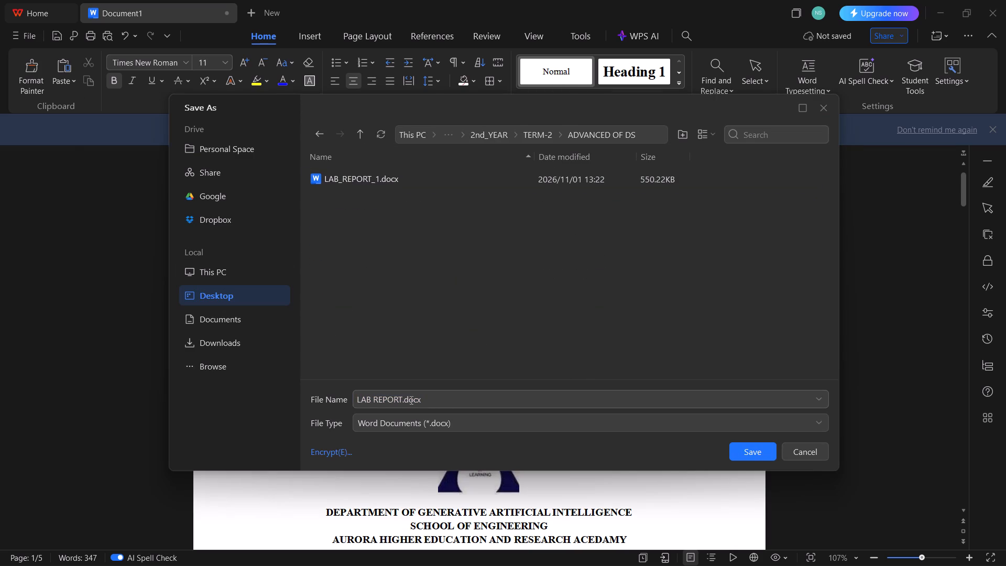
click(373, 397)
key(BackSpace)
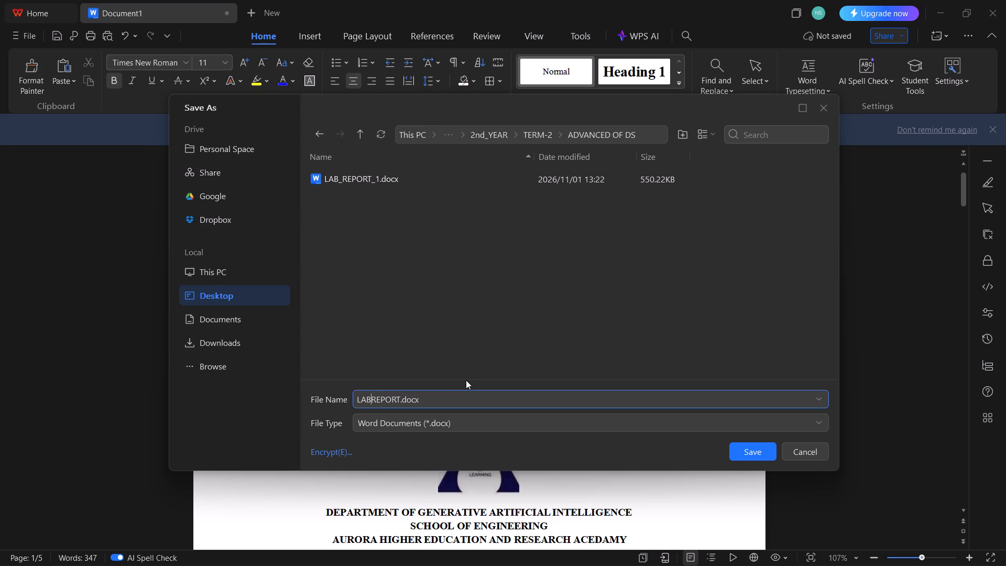
key(shift+underscore)
key(ctrl+Right)
text(_2)
key(Return)
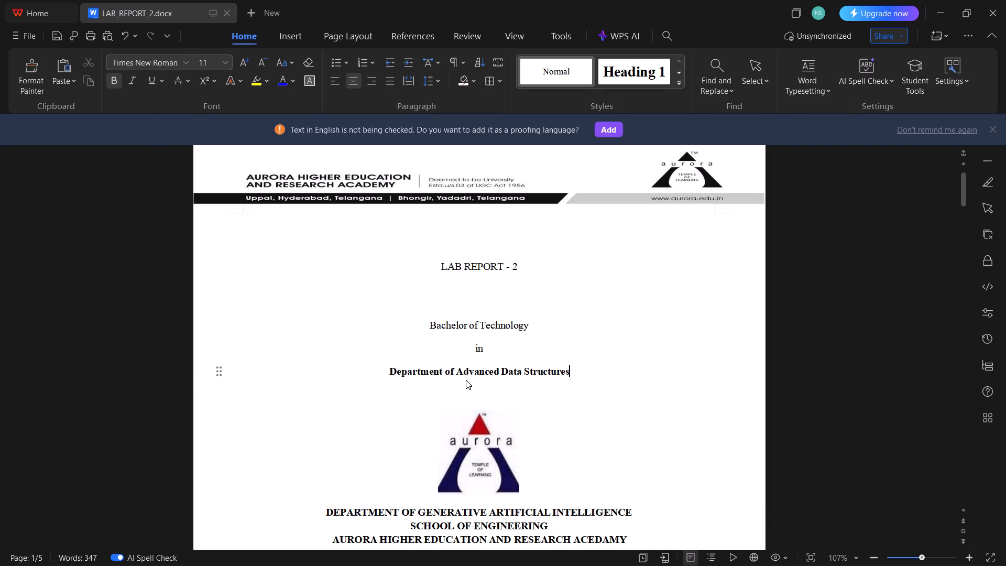
Change the department line below the cover logo to "DEPARTMENT OF GENERATIVE ADVANCED DATA STRUCTURE" and save the document.
scroll(528, 326, down, 3)
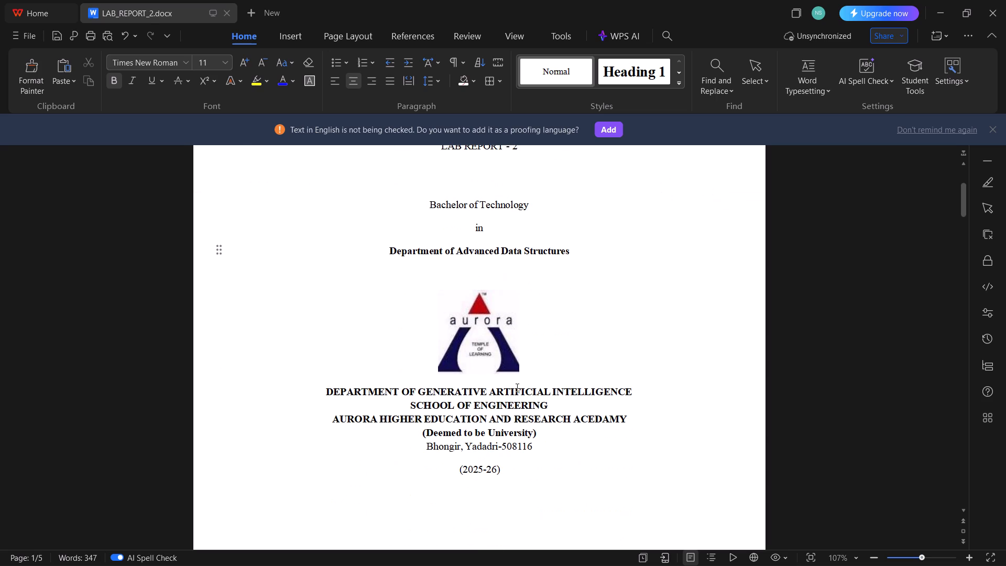
click(631, 391)
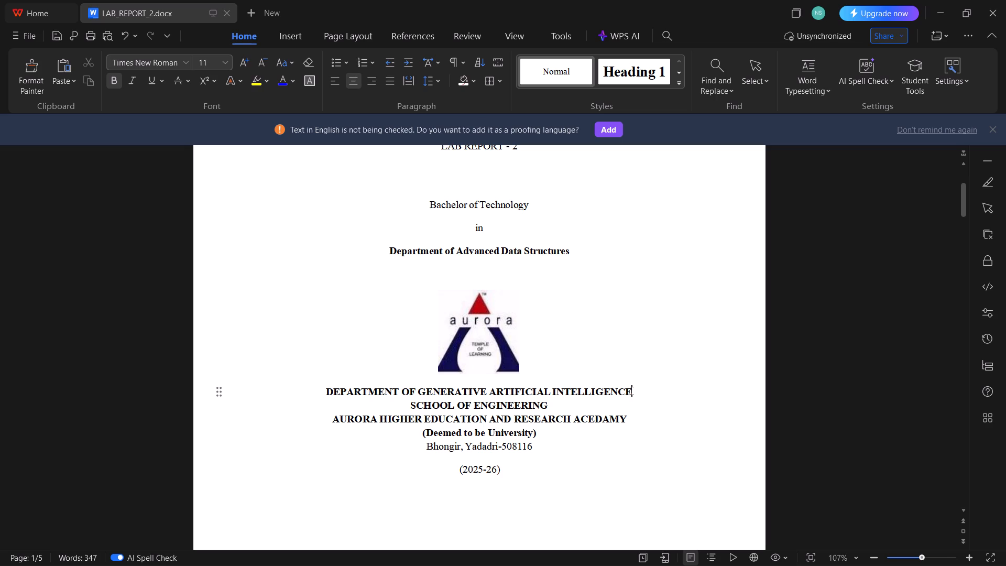
scroll(631, 390, down, 1)
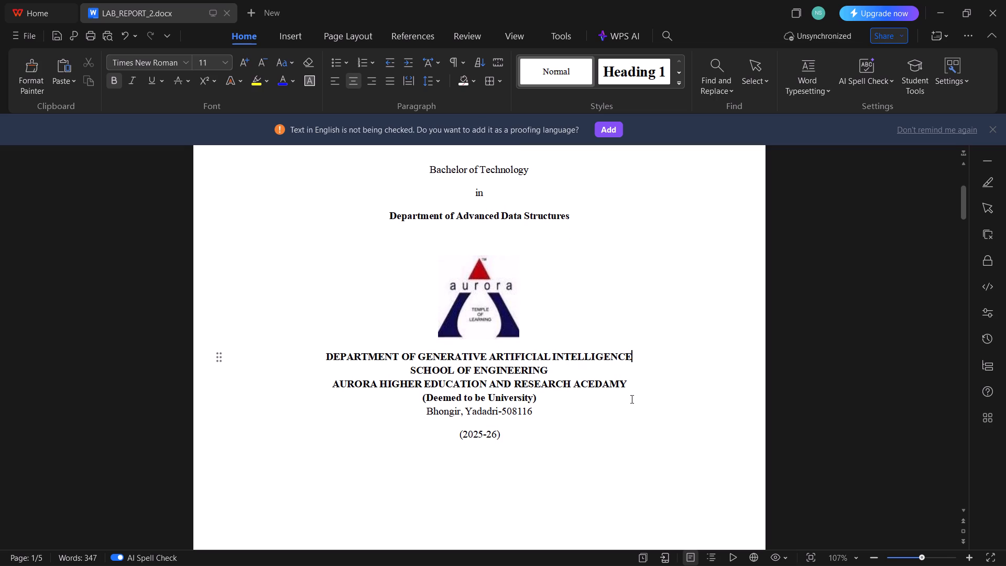
scroll(631, 400, down, 1)
key(ctrl+BackSpace)
key(ctrl+BackSpace)
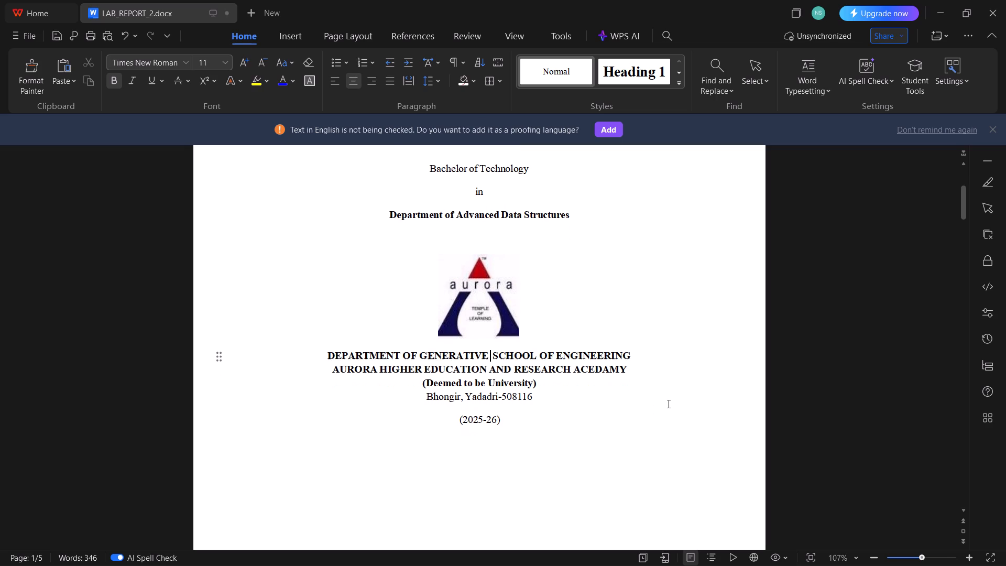
text(Adv)
key(BackSpace)
key(BackSpace)
text(ADVANCED)
key(space)
text(DATA ST)
text(RUCTURES)
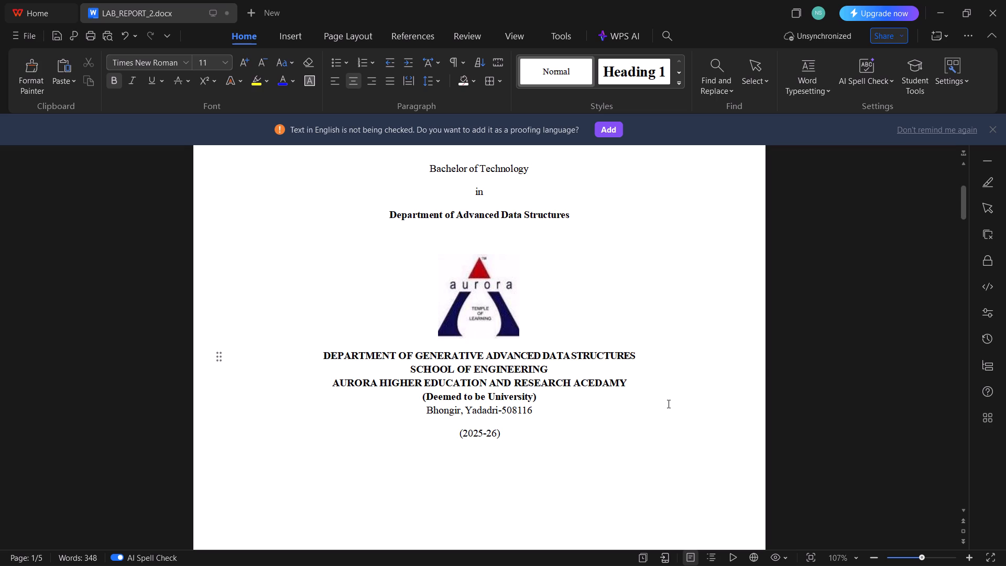
key(BackSpace)
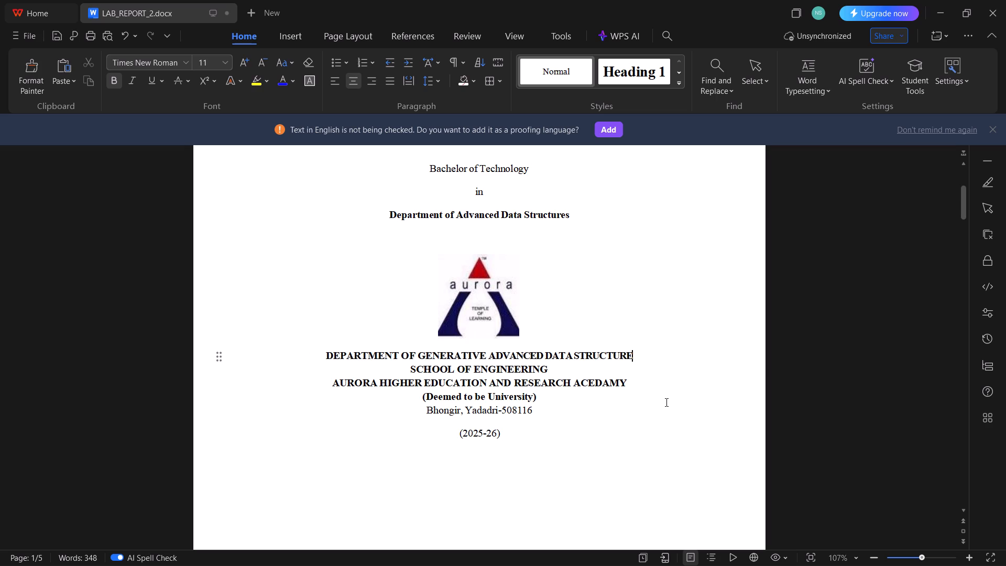
key(ctrl+s)
Check the cover and certificate pages of LAB_REPORT_2, save the document again and close it.
scroll(535, 410, up, 9)
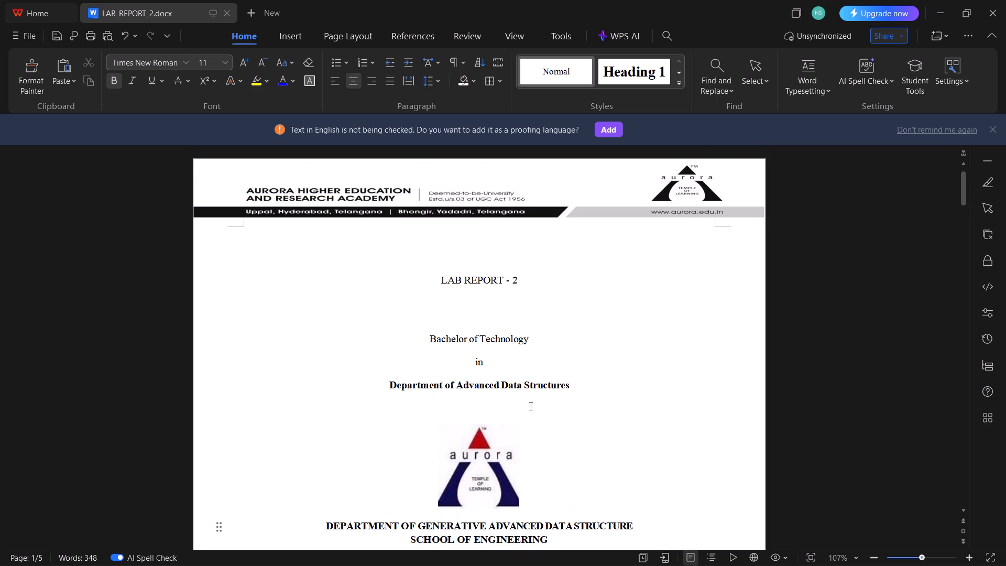
scroll(530, 406, down, 20)
scroll(530, 406, down, 5)
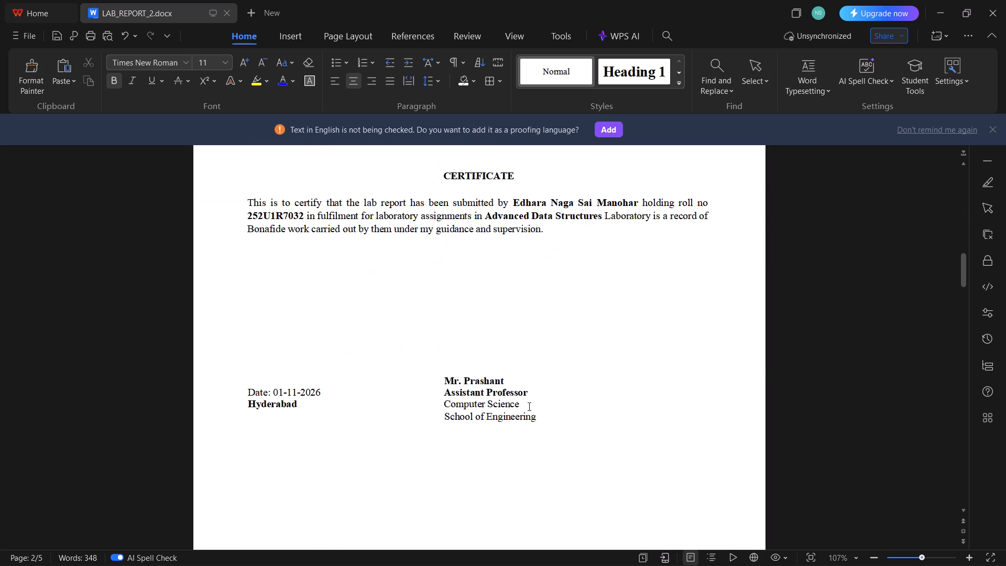
scroll(528, 406, down, 10)
key(ctrl+s)
click(1005, 0)
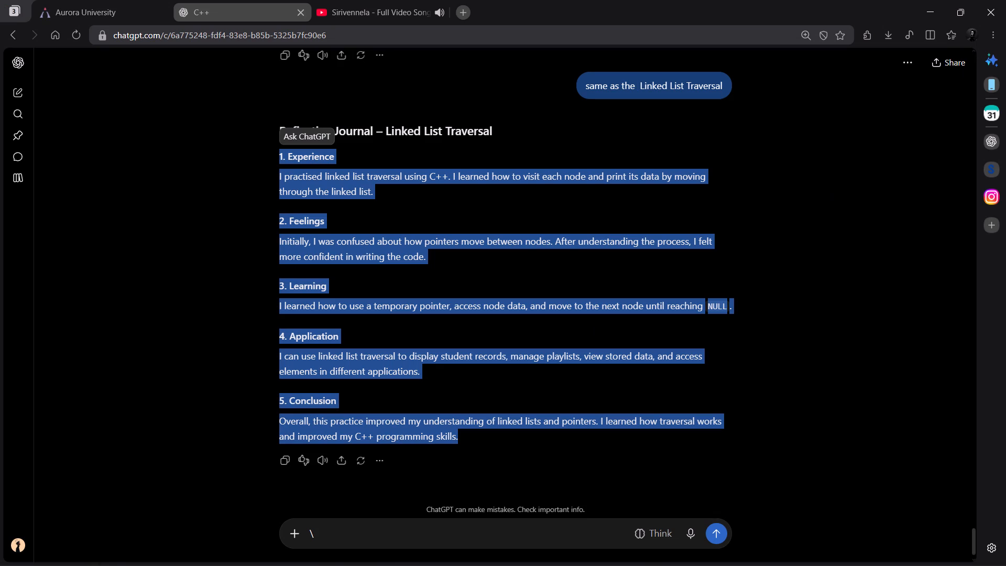
Get the browser windows out of the way and open LAB_REPORT_1 from the ADVANCED OF DS folder.
click(612, 236)
click(928, 3)
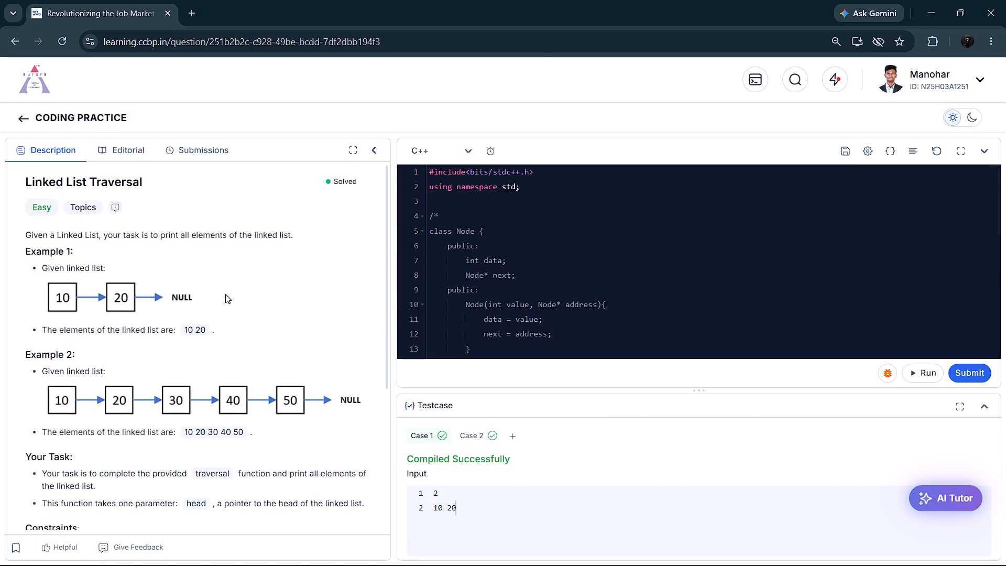
click(943, 16)
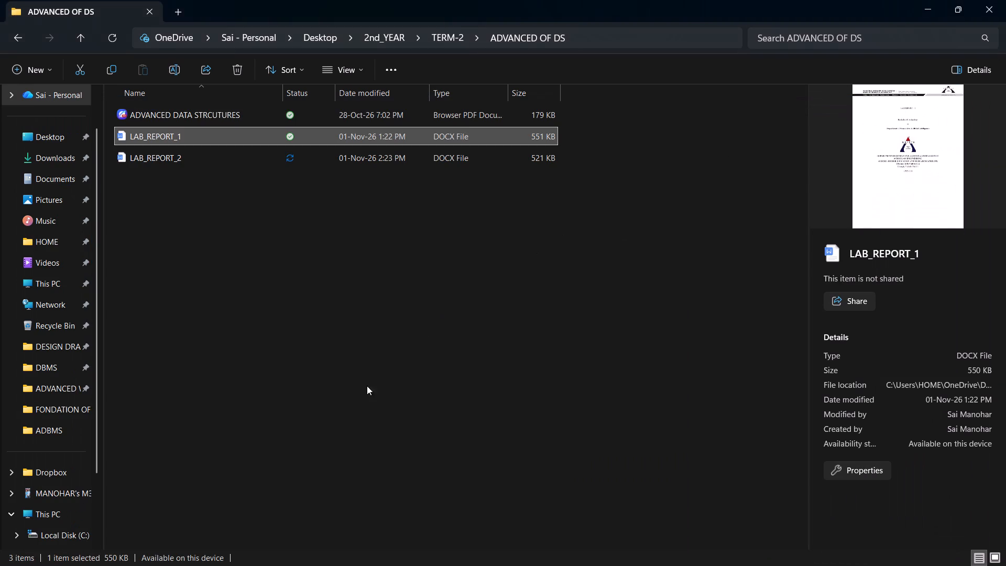
click(186, 220)
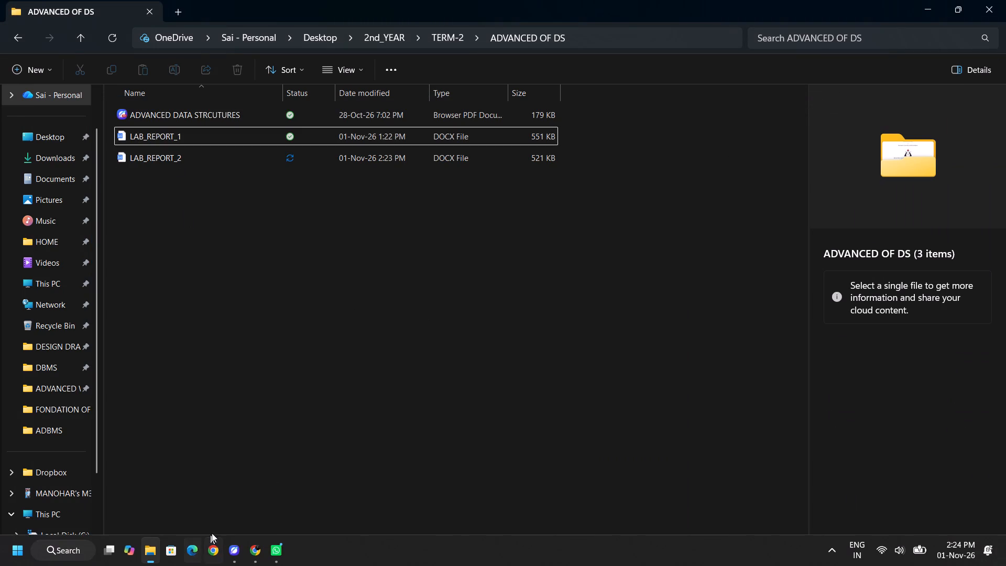
double_click(221, 135)
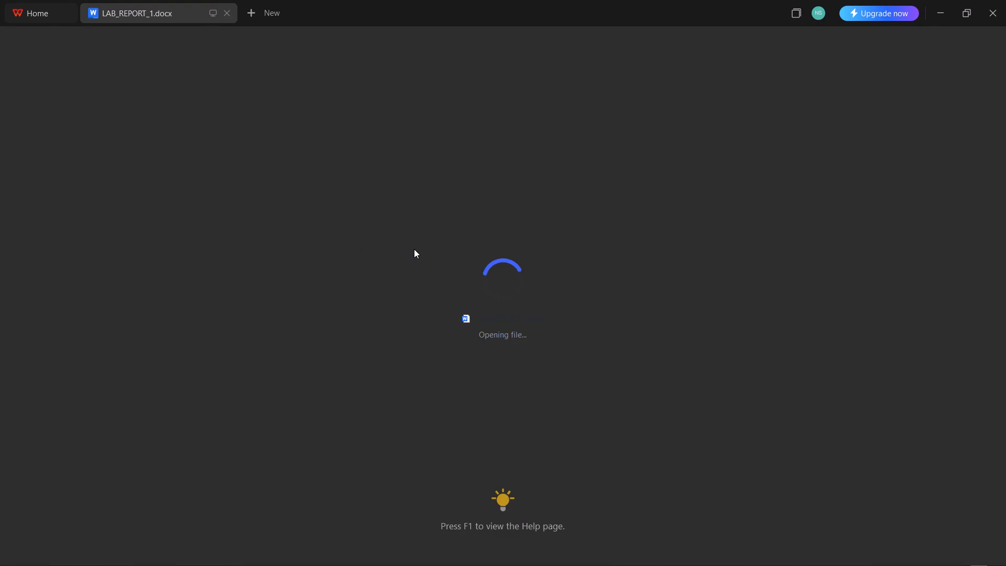
Change the line above the logo on LAB_REPORT_1's cover page to read "Department of Advanced Data Structures".
scroll(514, 255, down, 4)
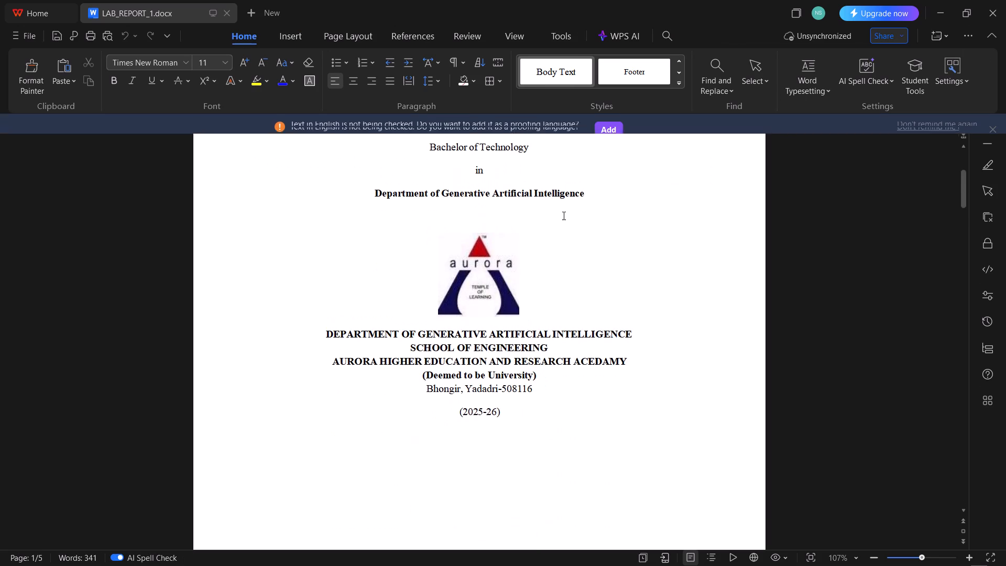
click(589, 209)
key(ctrl+BackSpace)
key(ctrl+BackSpace)
key(ctrl+BackSpace)
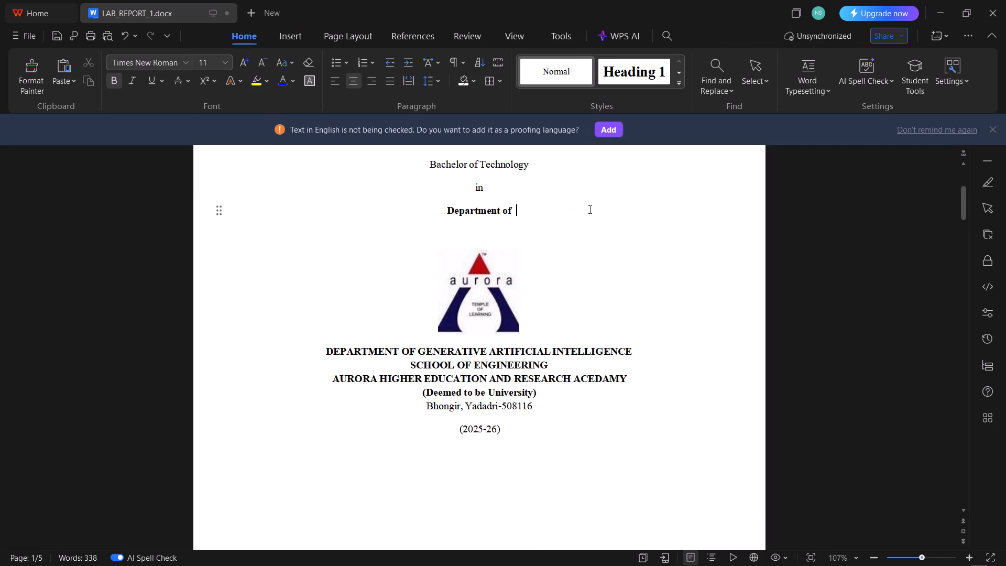
text(Advanced Data Structures)
Change the department line below the cover logo to read "DEPARTMENT OF ADVANCED DATA STRUCTURE".
scroll(610, 249, down, 2)
scroll(537, 216, up, 2)
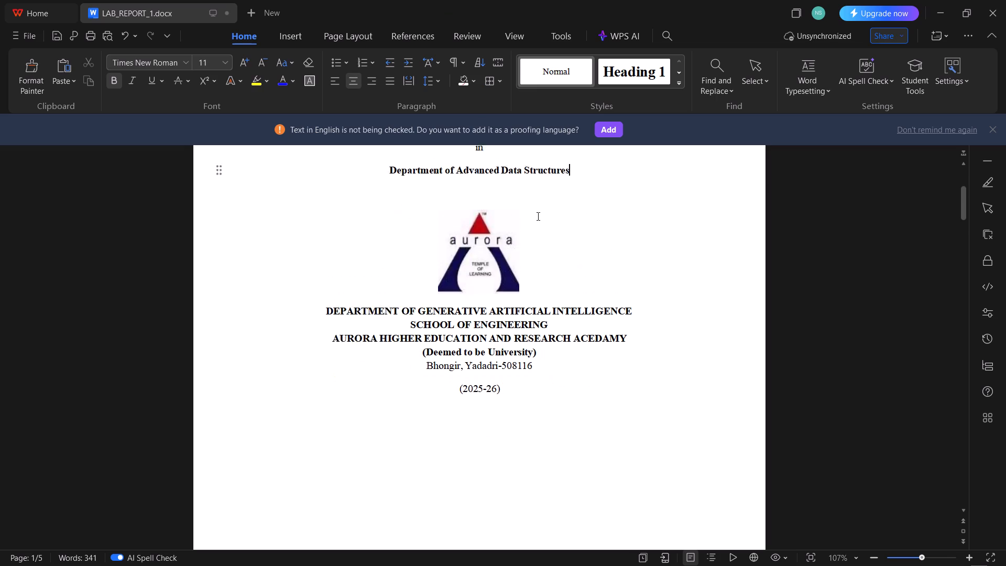
scroll(537, 216, up, 1)
click(654, 396)
key(ctrl+BackSpace)
key(ctrl+BackSpace)
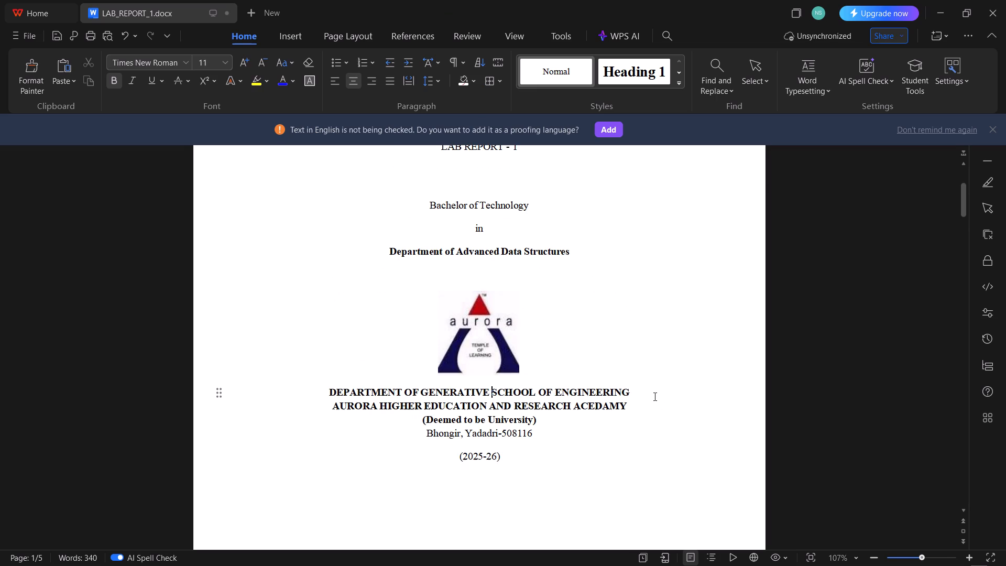
key(ctrl+BackSpace)
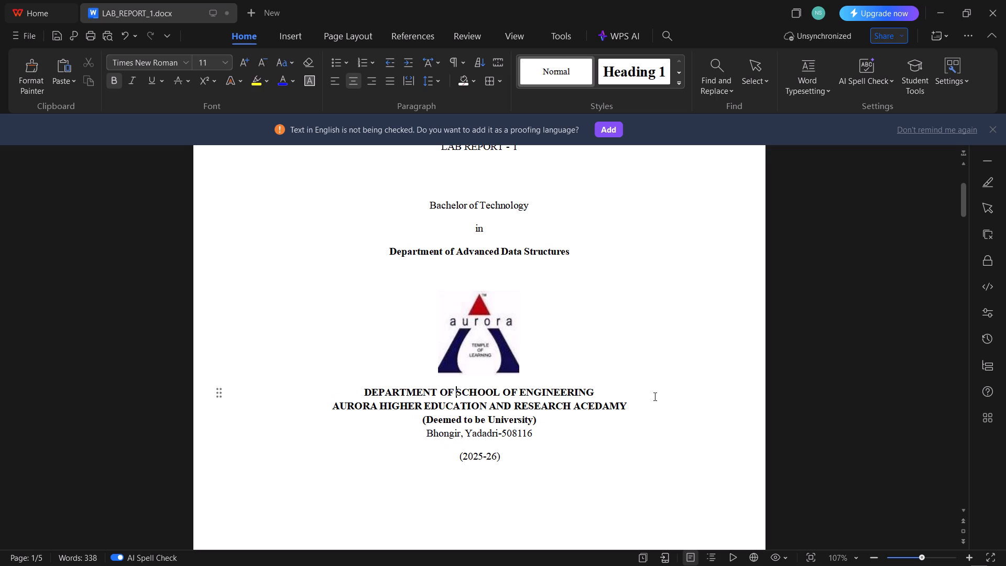
text(ADVANCED DATA STRUCTURE)
key(space)
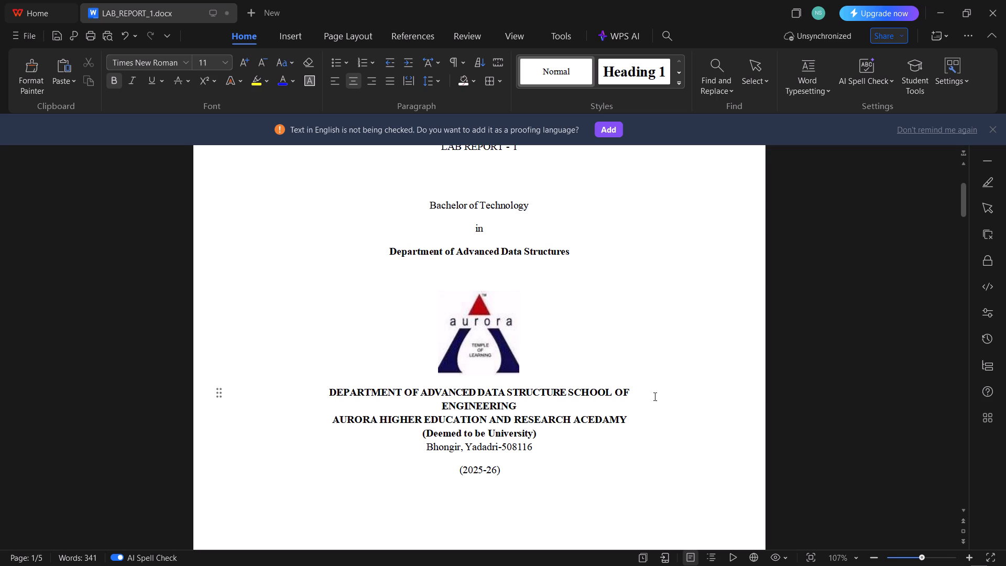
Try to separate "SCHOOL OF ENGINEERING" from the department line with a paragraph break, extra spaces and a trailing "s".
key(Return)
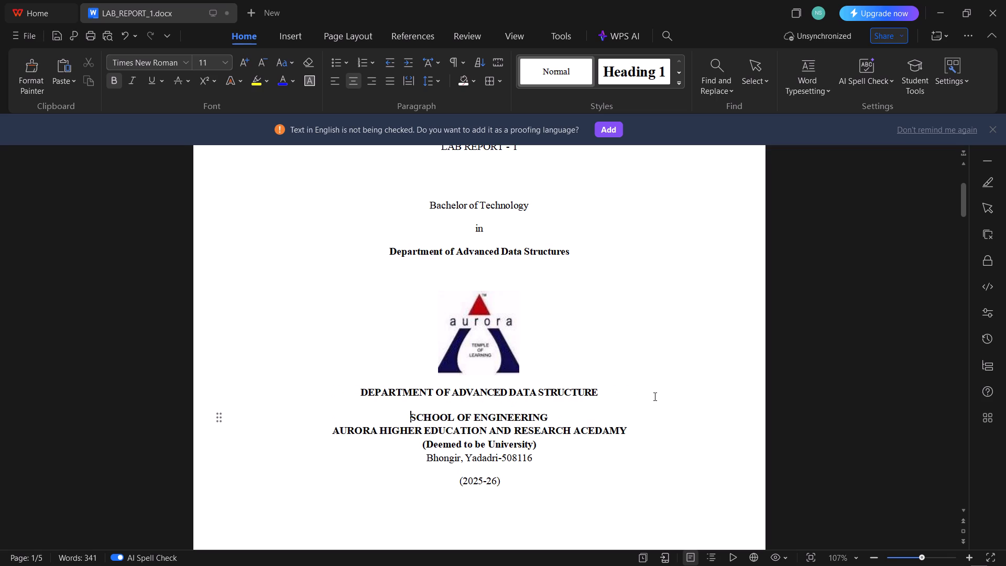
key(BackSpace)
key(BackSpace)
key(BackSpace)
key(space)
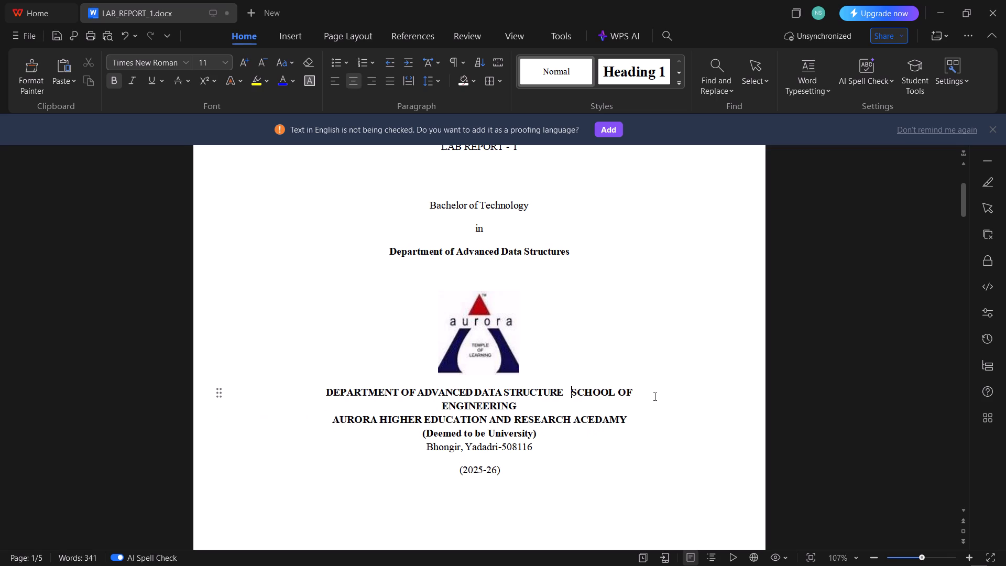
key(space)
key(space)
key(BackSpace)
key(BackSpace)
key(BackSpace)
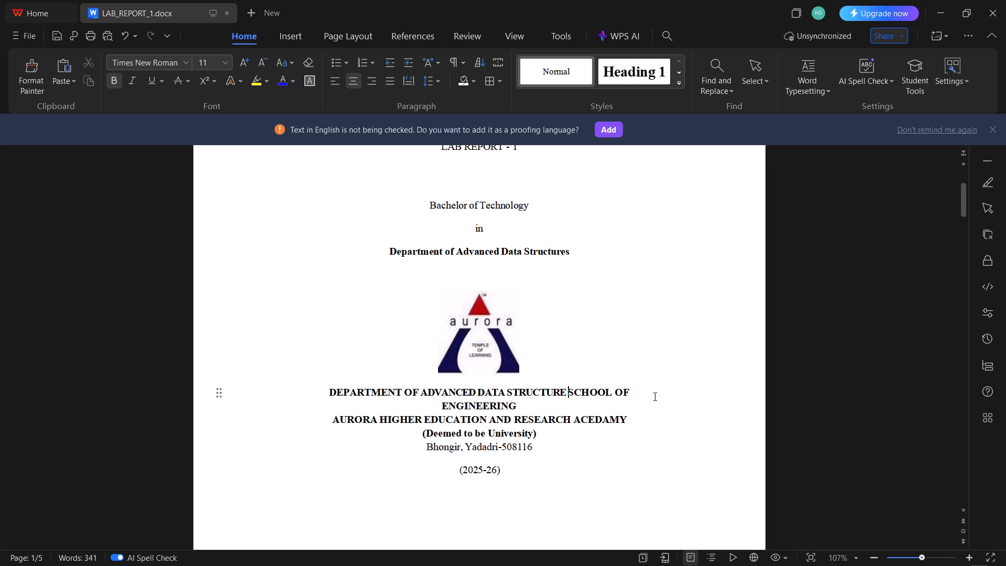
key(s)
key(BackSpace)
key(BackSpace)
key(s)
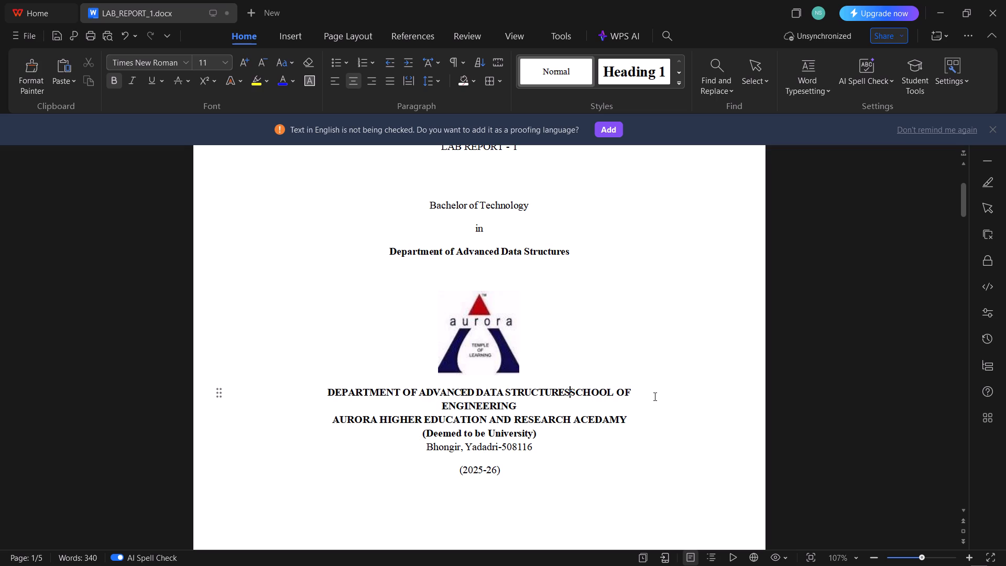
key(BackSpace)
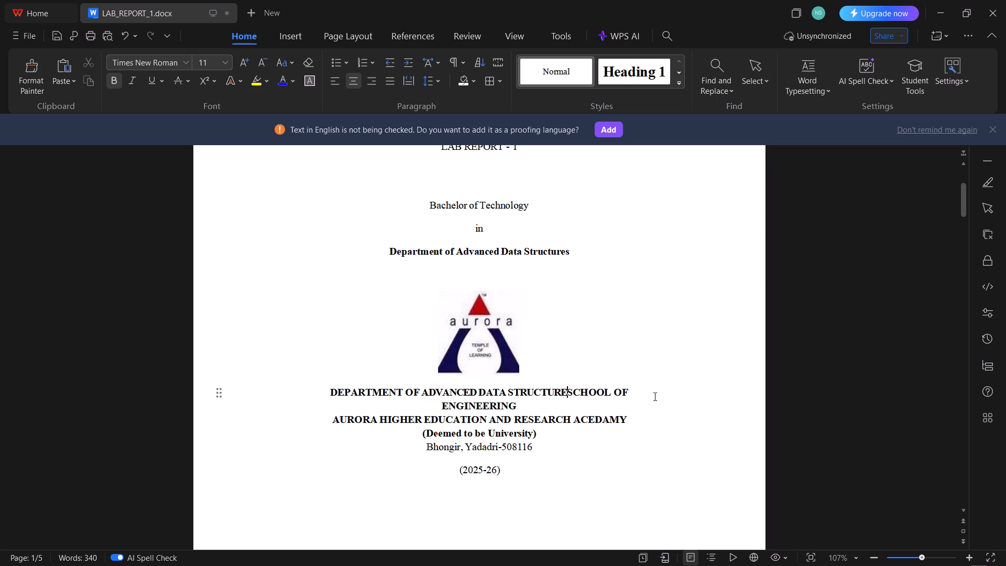
Add spaces after "DEPARTMENT OF ADVANCED DATA STRUCTURE" to push "SCHOOL OF ENGINEERING" toward the following line.
key(space)
key(space)
key(space)
key(space)
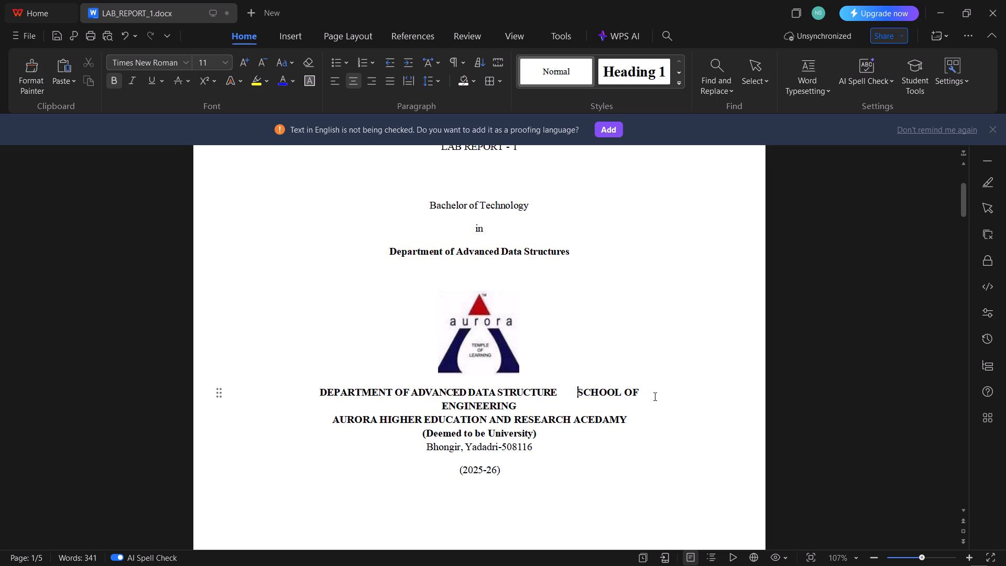
key(space)
key(space)
key(space)
key(space)
key(space)
key(space)
key(space)
key(space)
key(space)
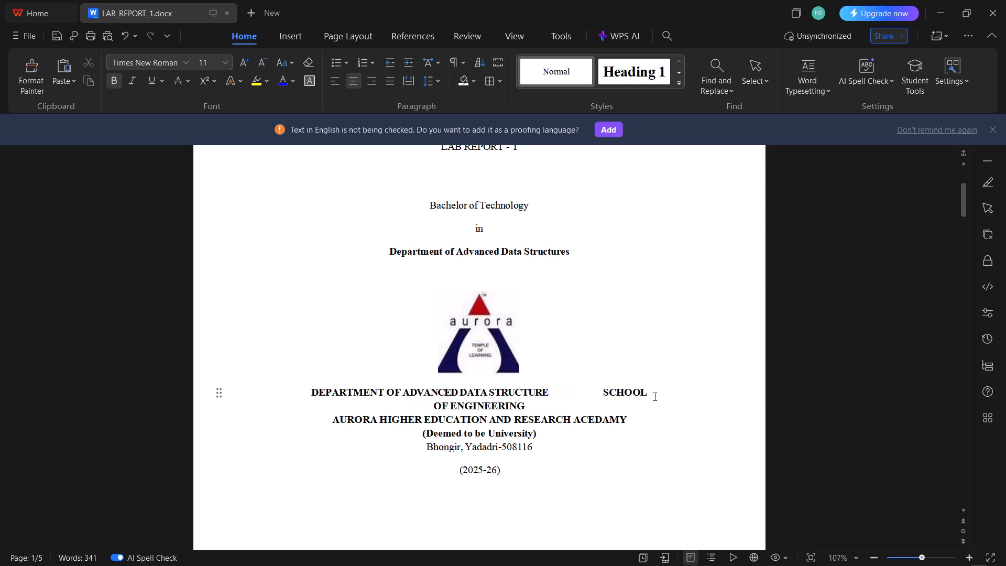
key(space)
key(space)
key(space)
key(space)
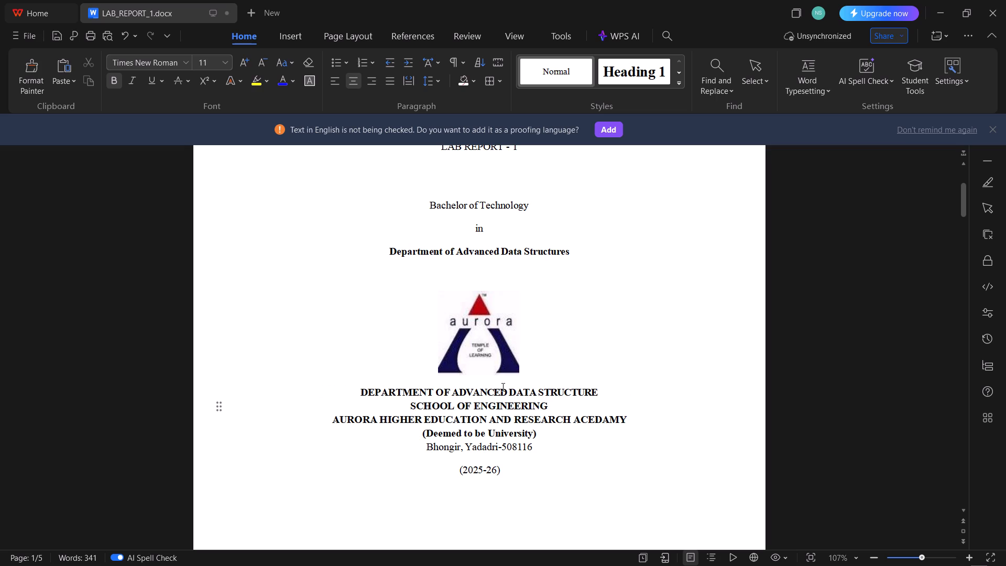
Change the supervisor's name above "Assistant Professor" on the certificate page to "Mr. Prashant".
scroll(508, 388, down, 19)
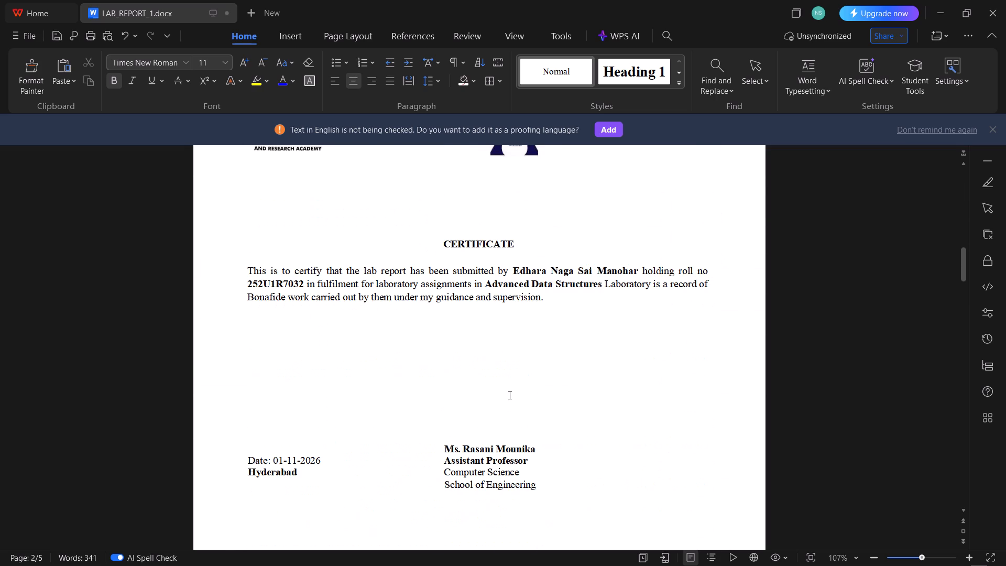
click(535, 449)
key(ctrl+BackSpace)
key(ctrl+BackSpace)
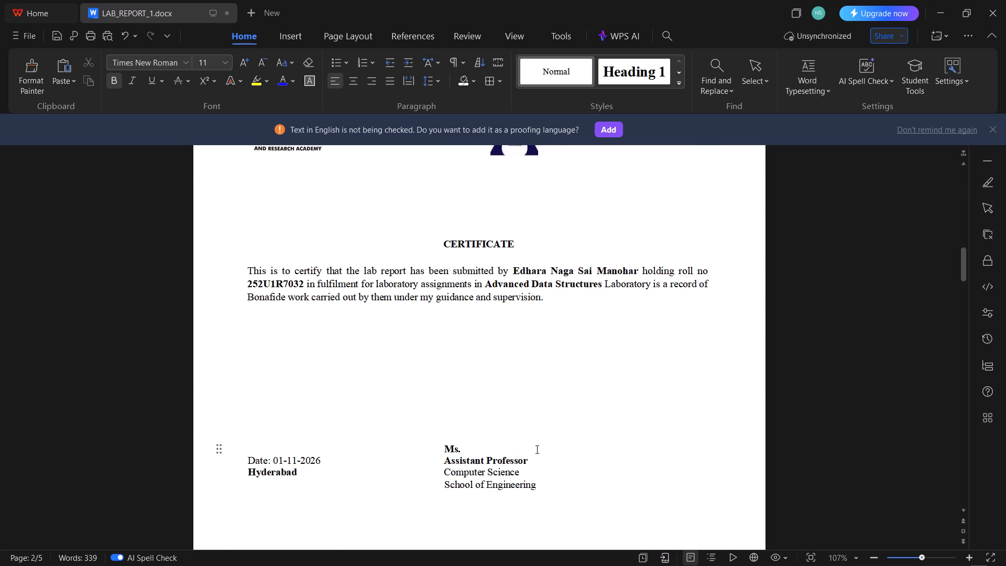
key(BackSpace)
key(BackSpace)
key(BackSpace)
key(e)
key(BackSpace)
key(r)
key(BackSpace)
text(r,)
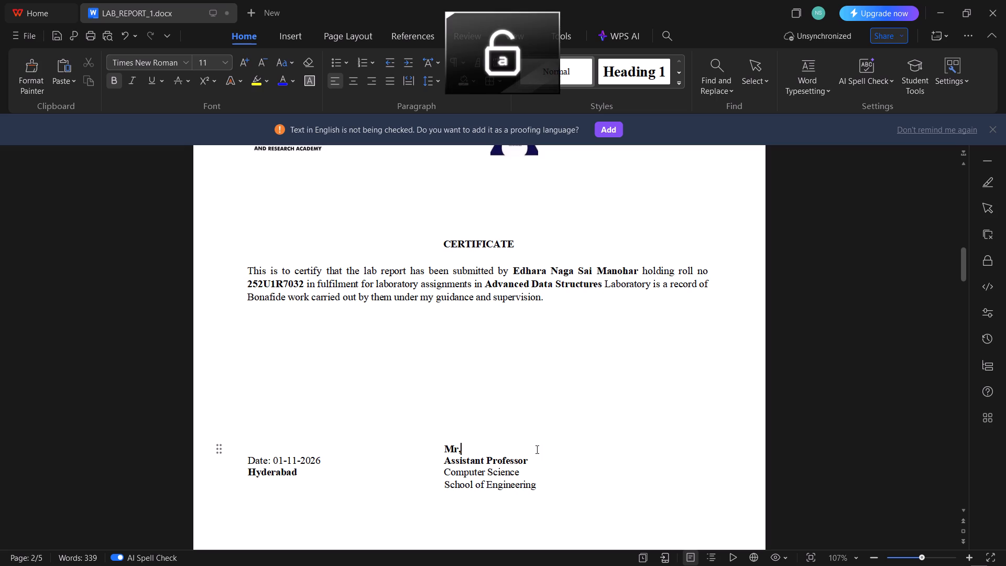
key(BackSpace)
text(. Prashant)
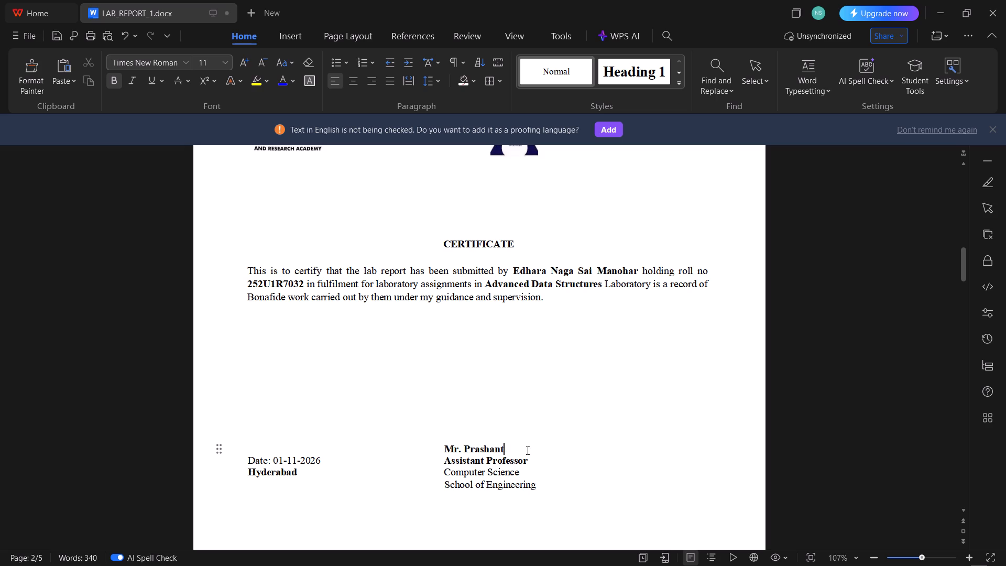
Review the whole lab report from the cover page through the certificate and question pages to the conclusion.
scroll(527, 450, up, 4)
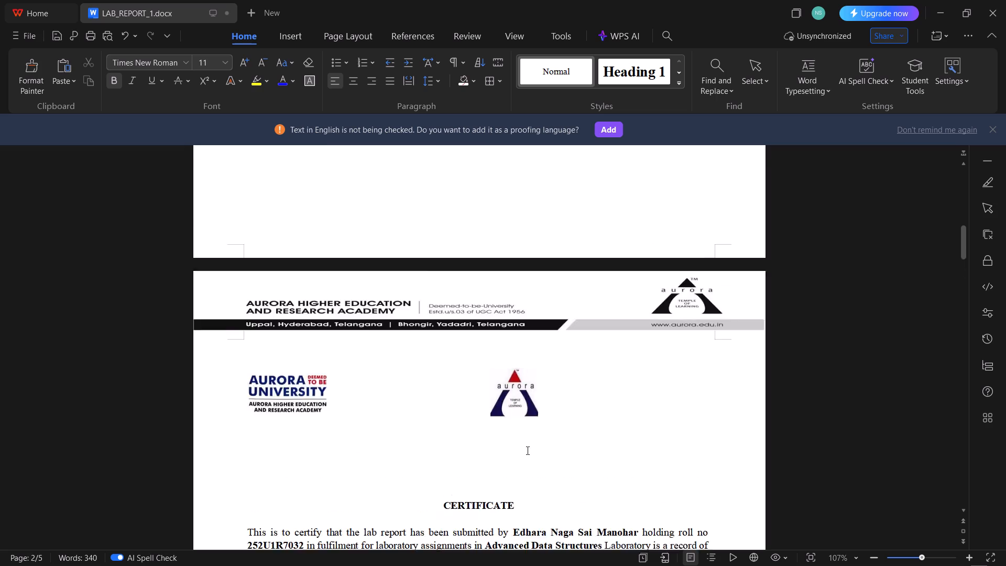
scroll(527, 450, up, 7)
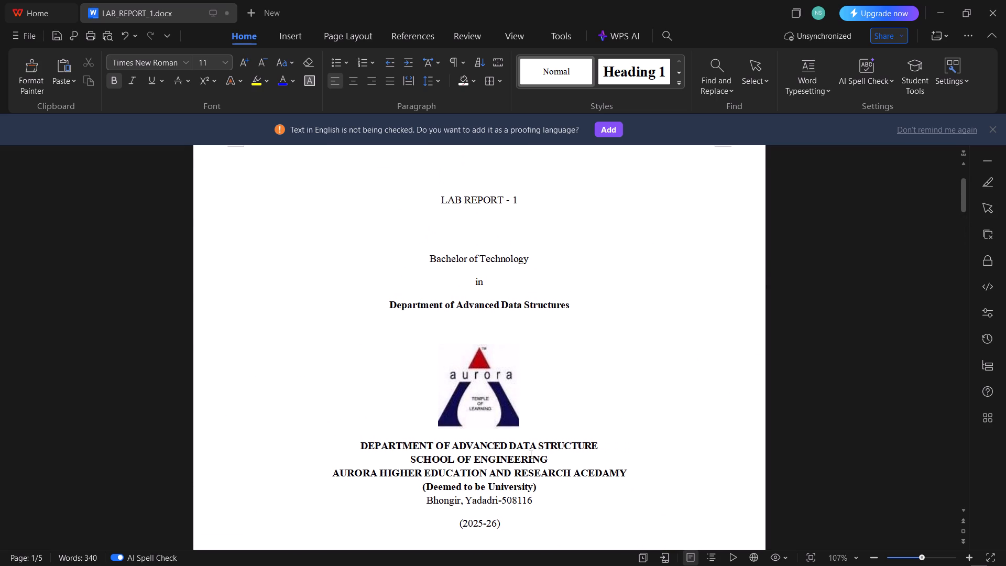
scroll(530, 454, up, 2)
scroll(530, 454, left, 1)
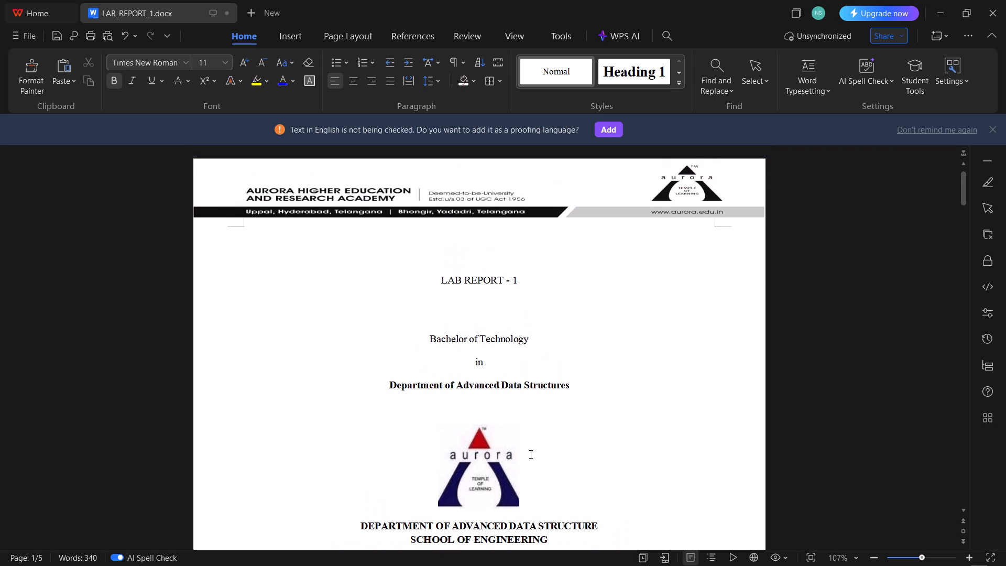
scroll(530, 454, left, 1)
scroll(529, 454, down, 1)
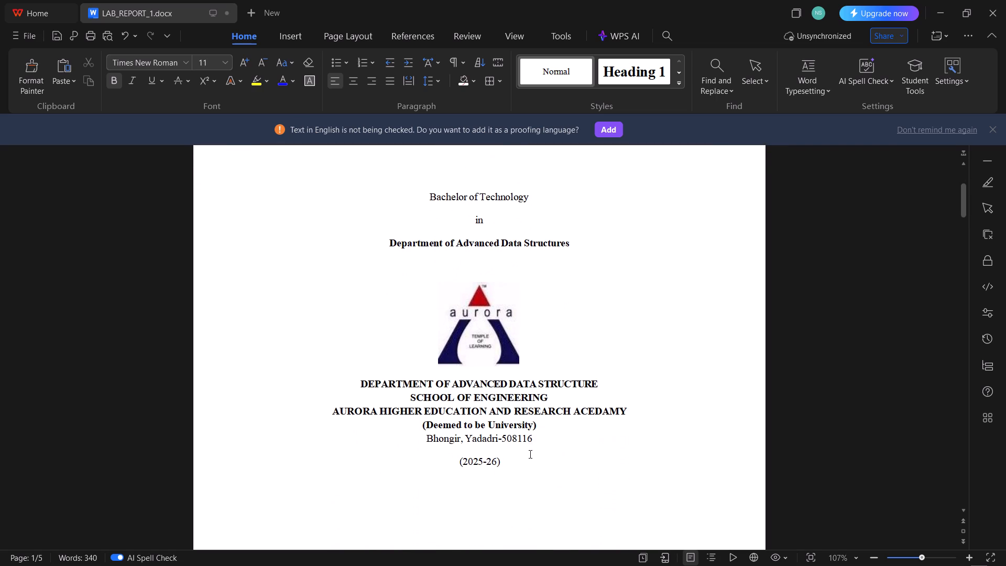
scroll(529, 454, down, 6)
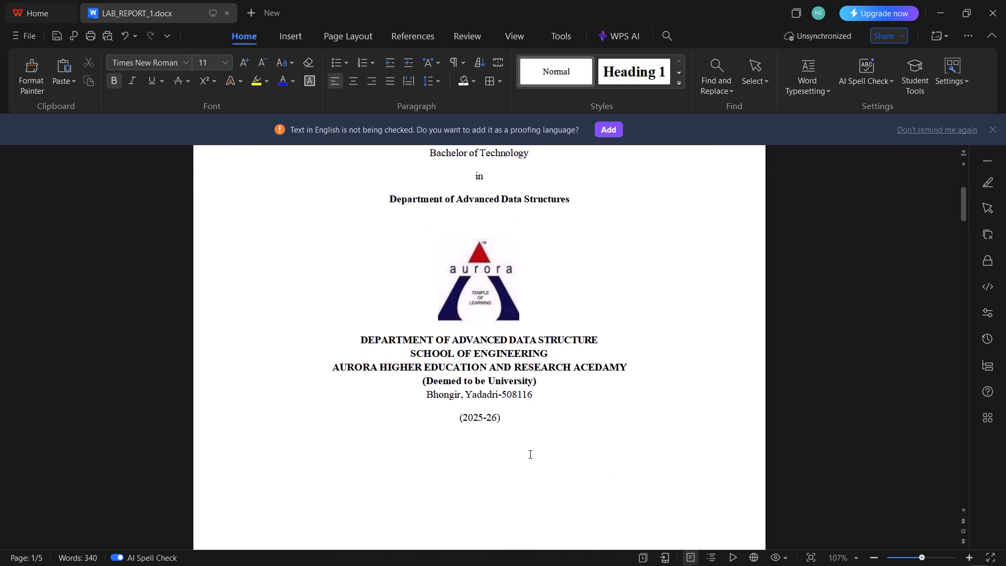
scroll(529, 454, down, 7)
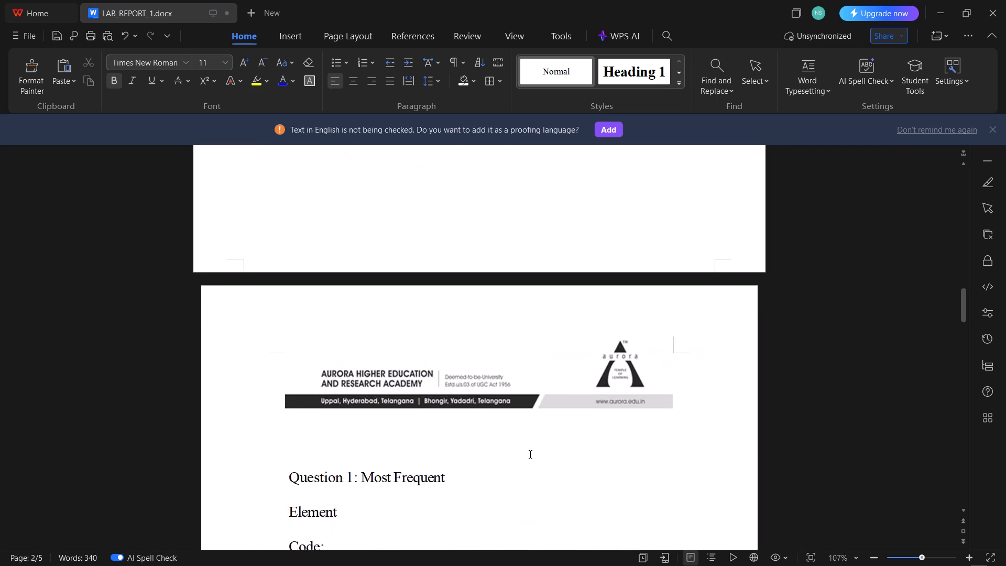
scroll(529, 454, down, 5)
scroll(529, 454, left, 1)
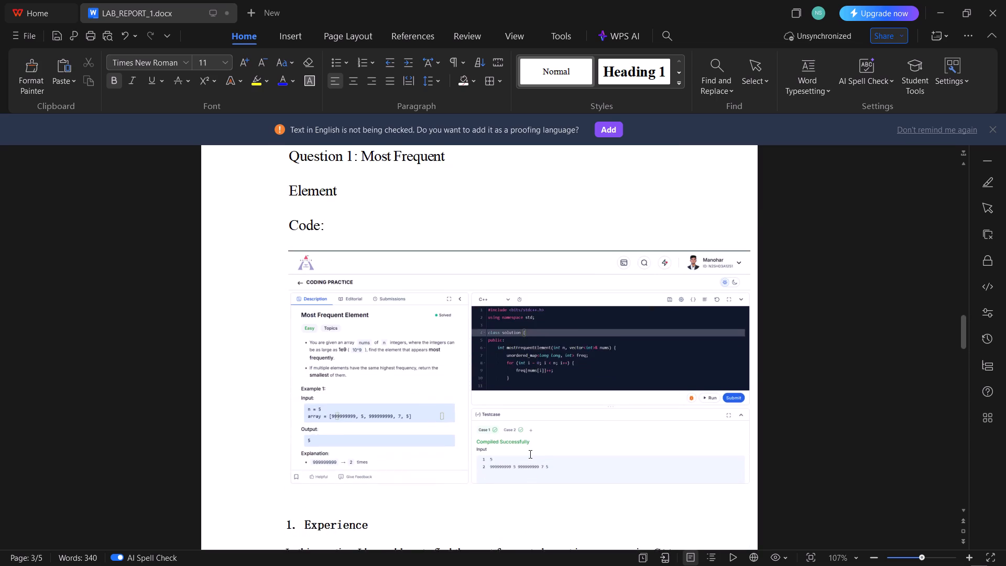
scroll(529, 454, left, 1)
scroll(529, 454, down, 9)
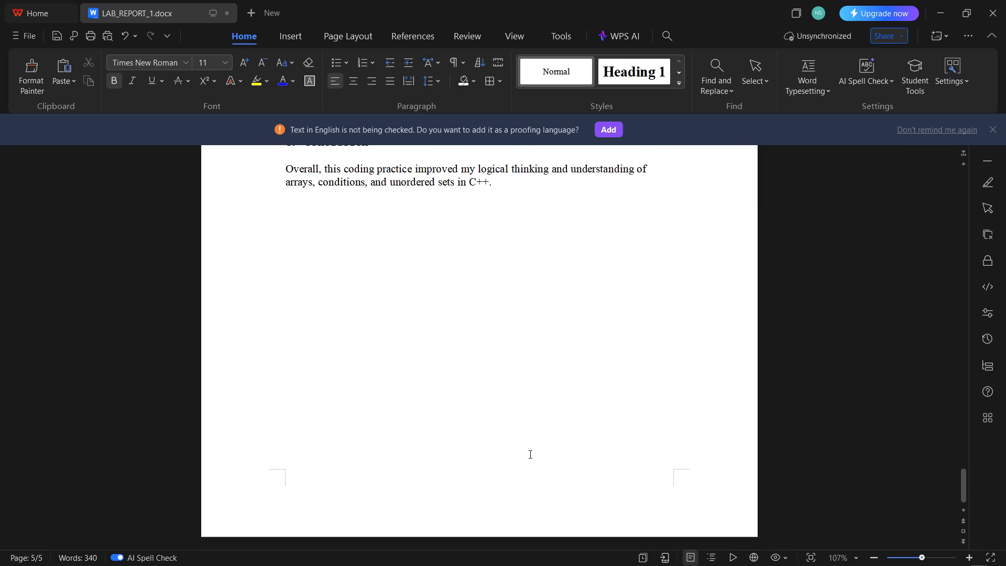
Save the LAB_REPORT_1 document.
key(ctrl+s)
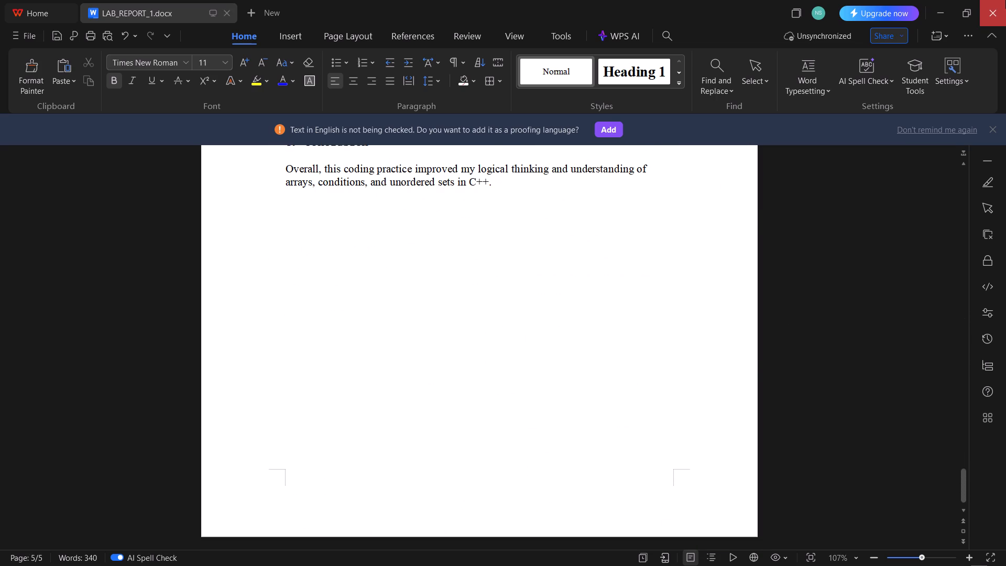
scroll(415, 310, up, 20)
scroll(415, 310, up, 3)
click(1005, 0)
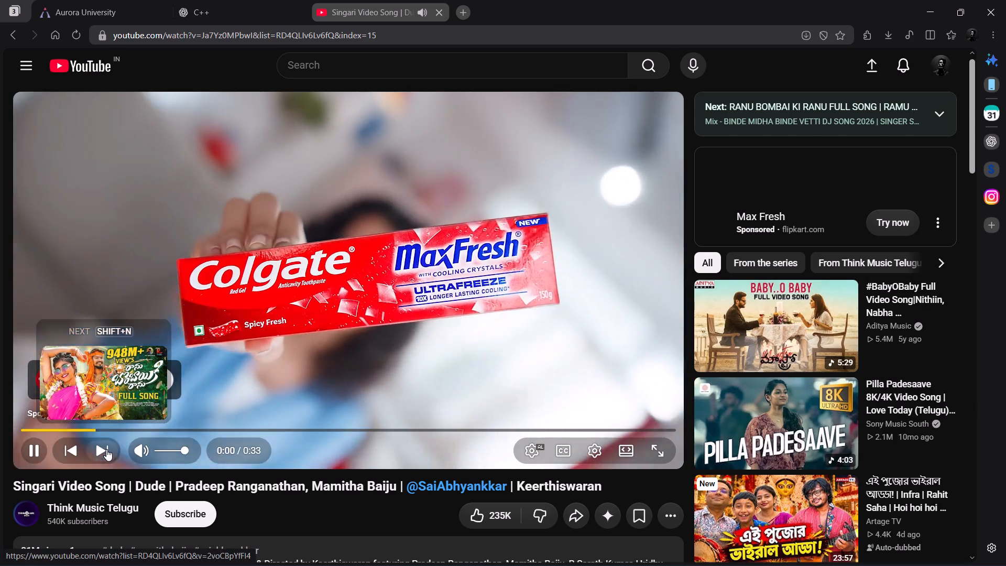
scroll(884, 415, down, 3)
click(794, 236)
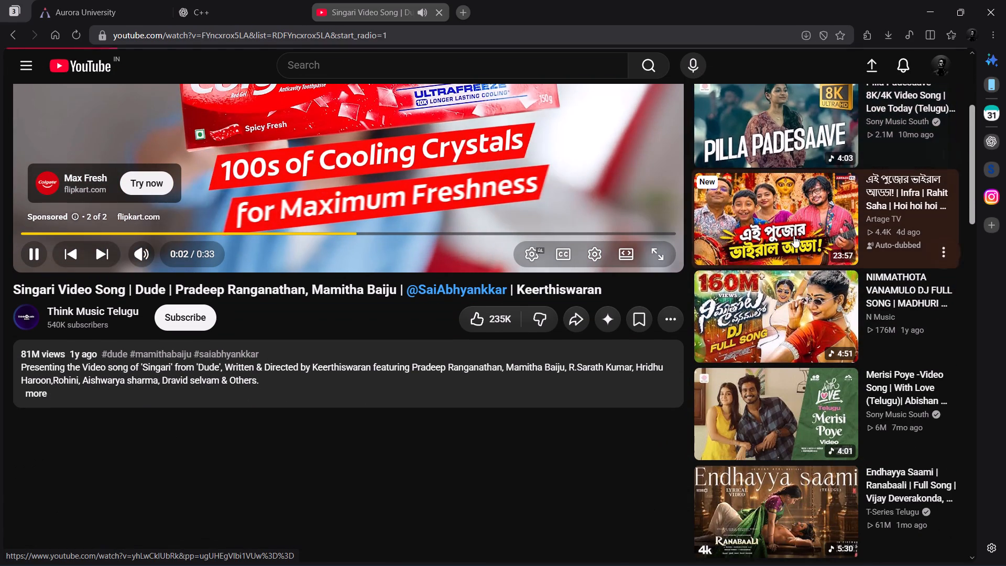
Examine the playback quality options for the Pilla Padesaave video on YouTube.
scroll(793, 236, up, 3)
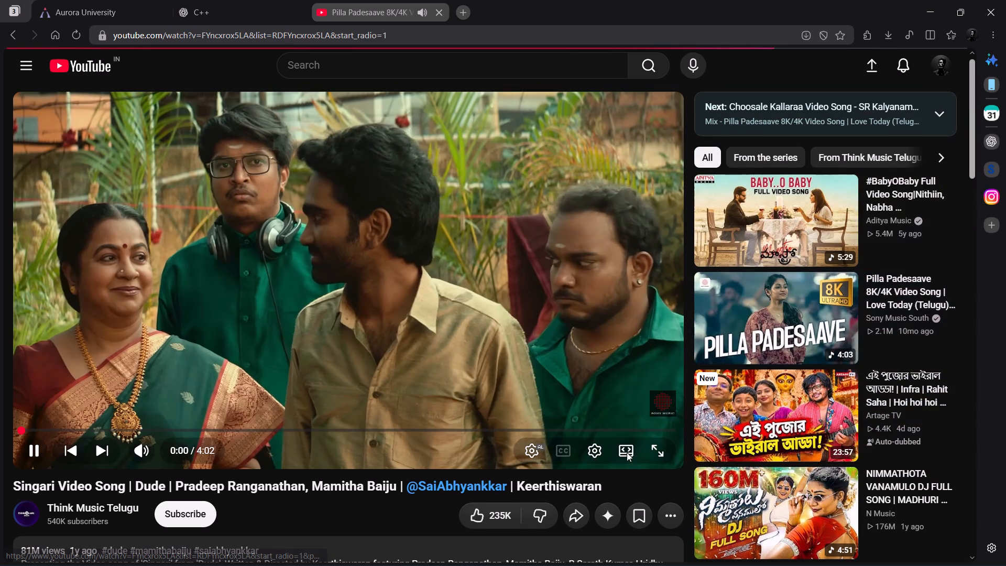
click(596, 455)
click(593, 452)
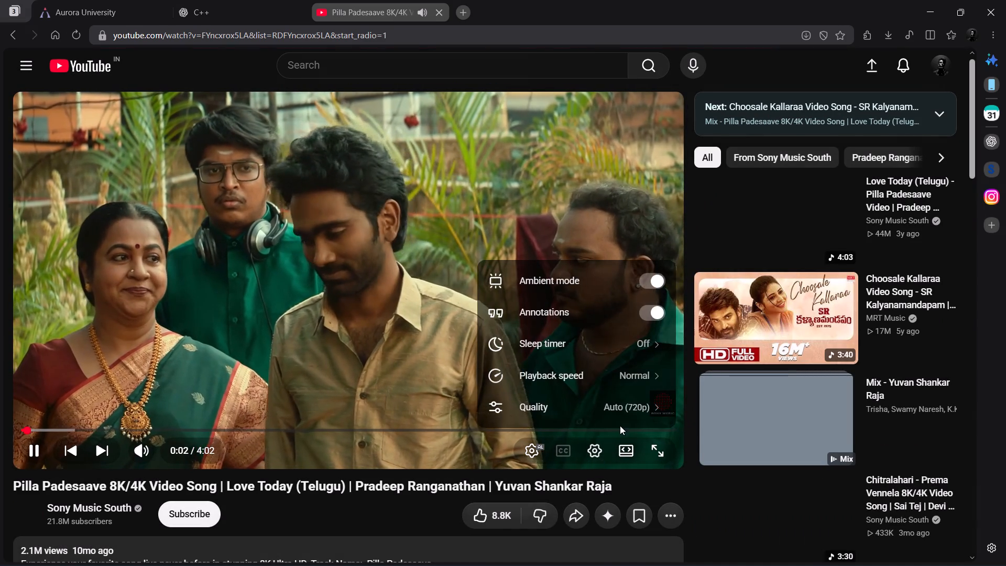
click(624, 407)
scroll(621, 406, up, 4)
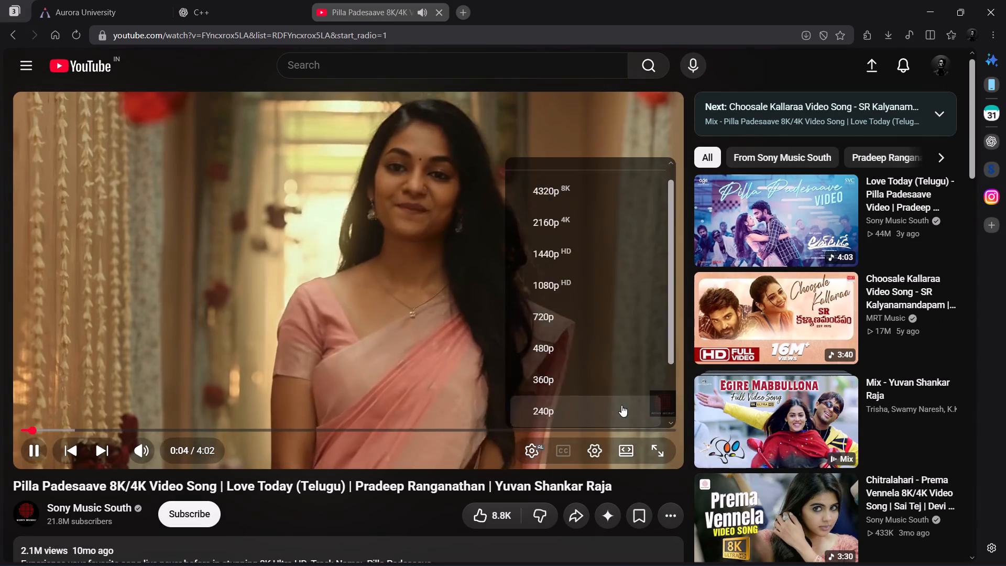
scroll(594, 376, up, 5)
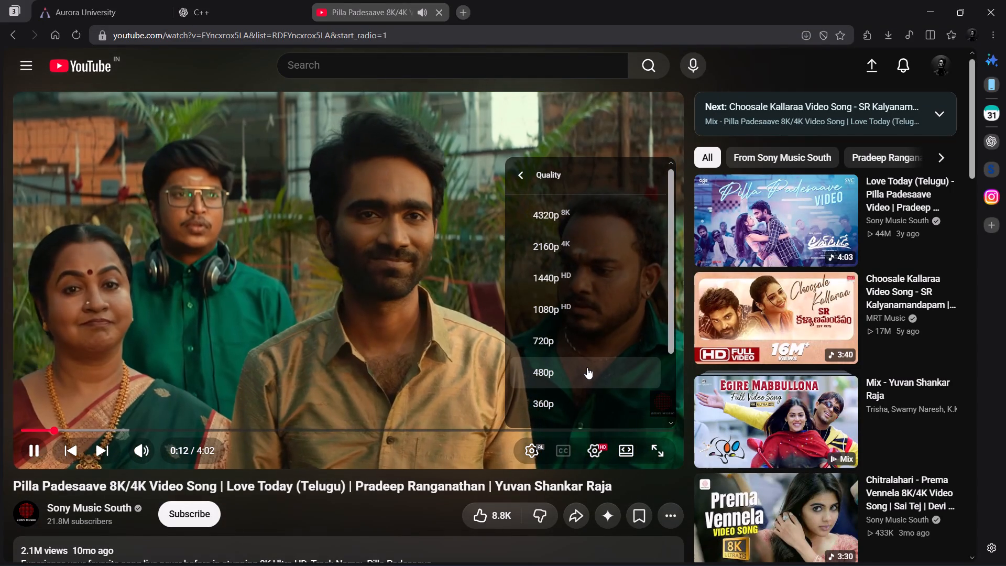
click(596, 457)
click(593, 455)
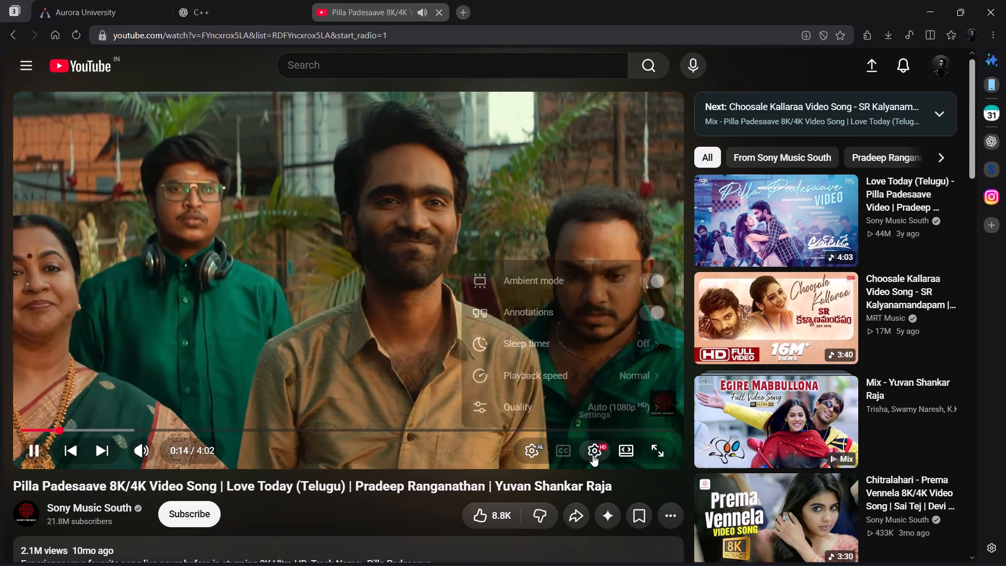
click(593, 455)
click(593, 455)
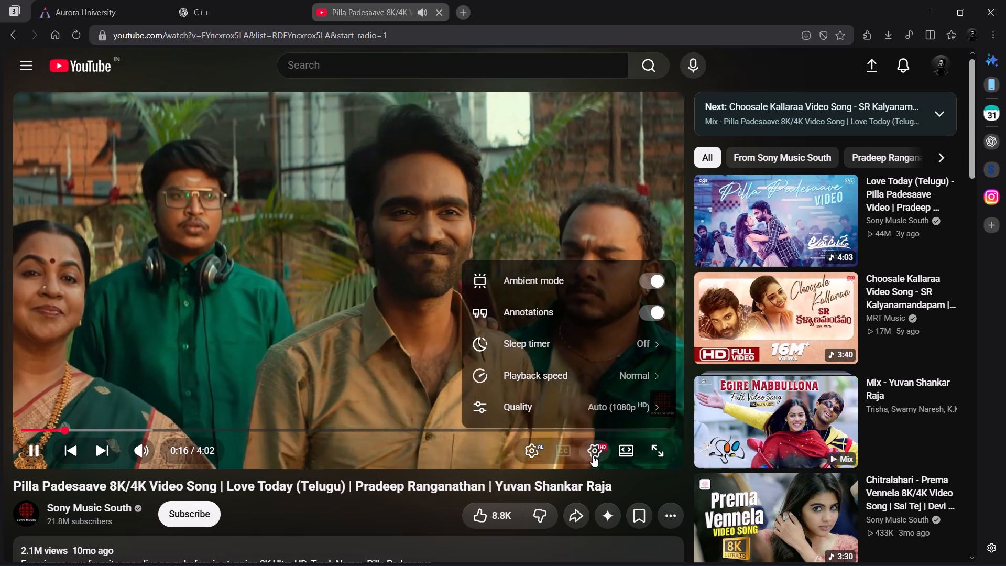
click(593, 455)
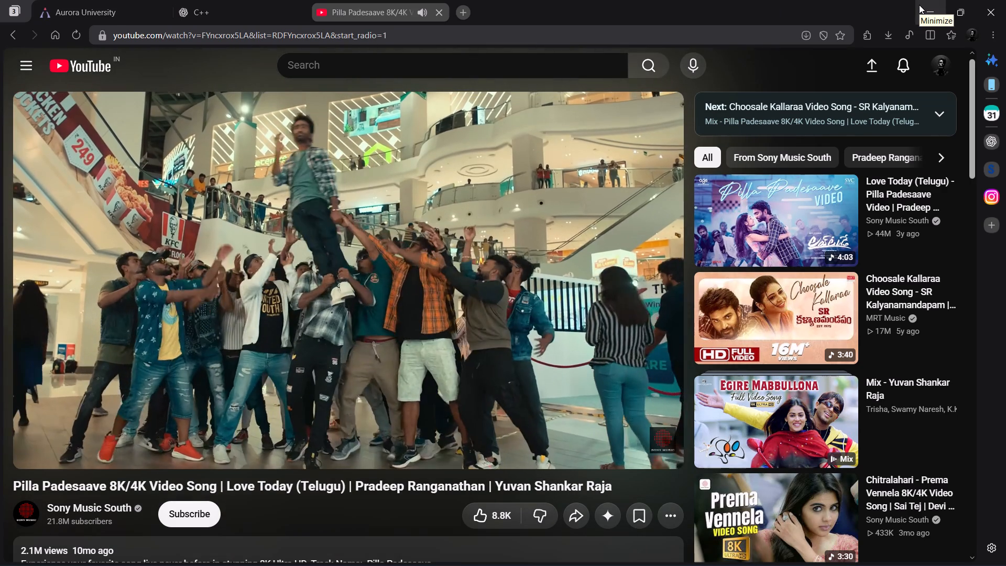
Switch to File Explorer and open the LAB_REPORT_1 document from Desktop, 2nd_YEAR, TERM-2, ADVANCED OF DS.
click(919, 5)
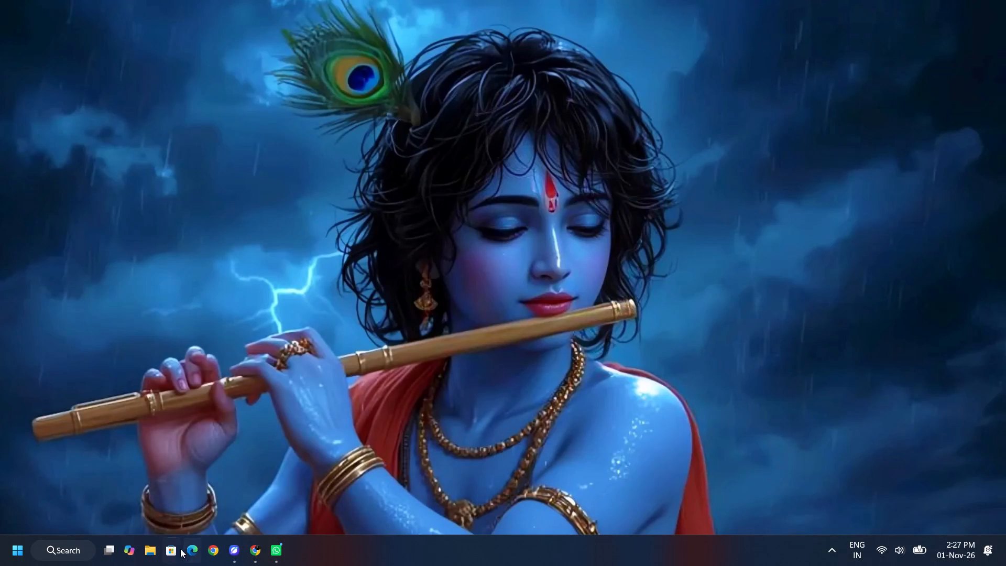
click(147, 549)
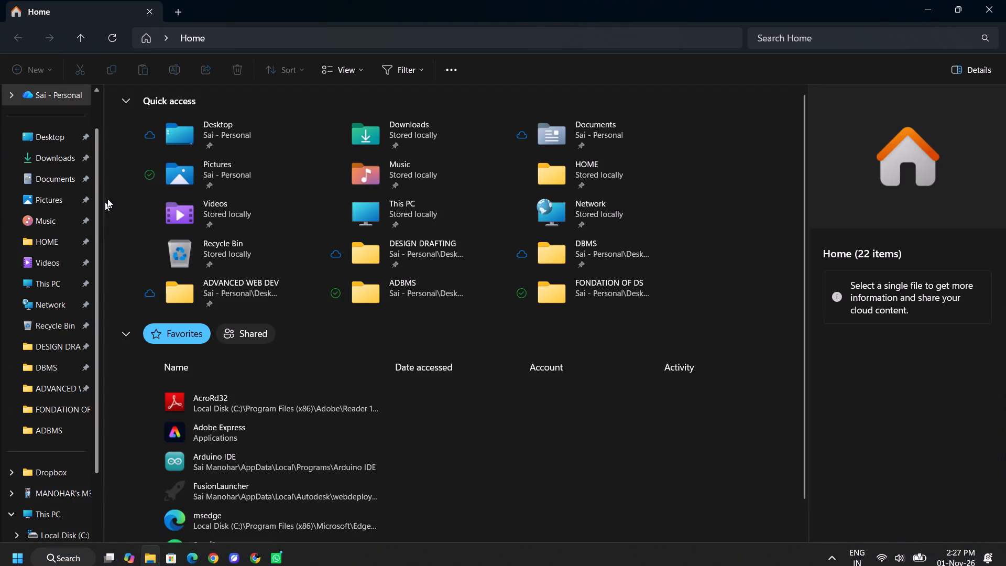
click(64, 140)
double_click(172, 135)
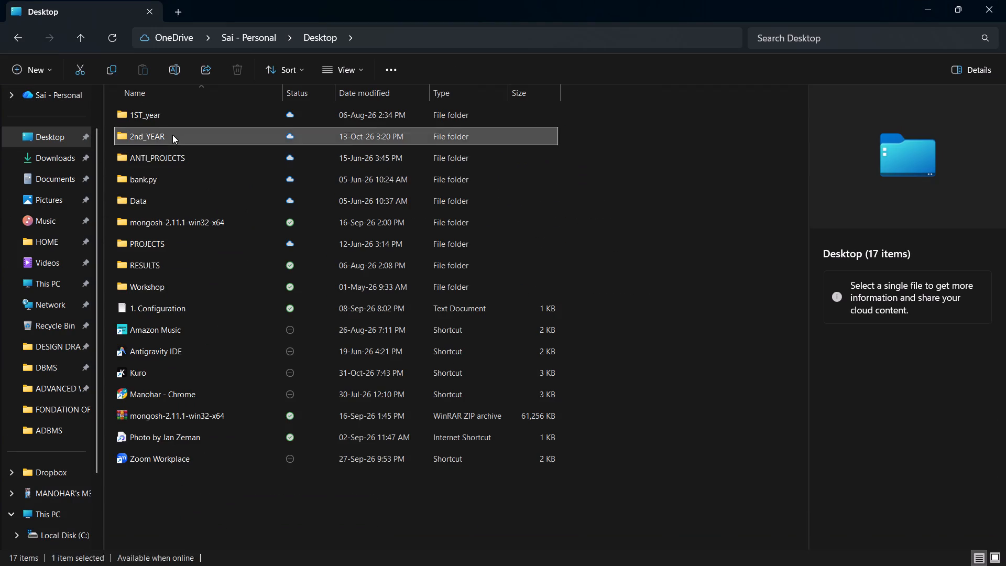
double_click(173, 135)
double_click(176, 121)
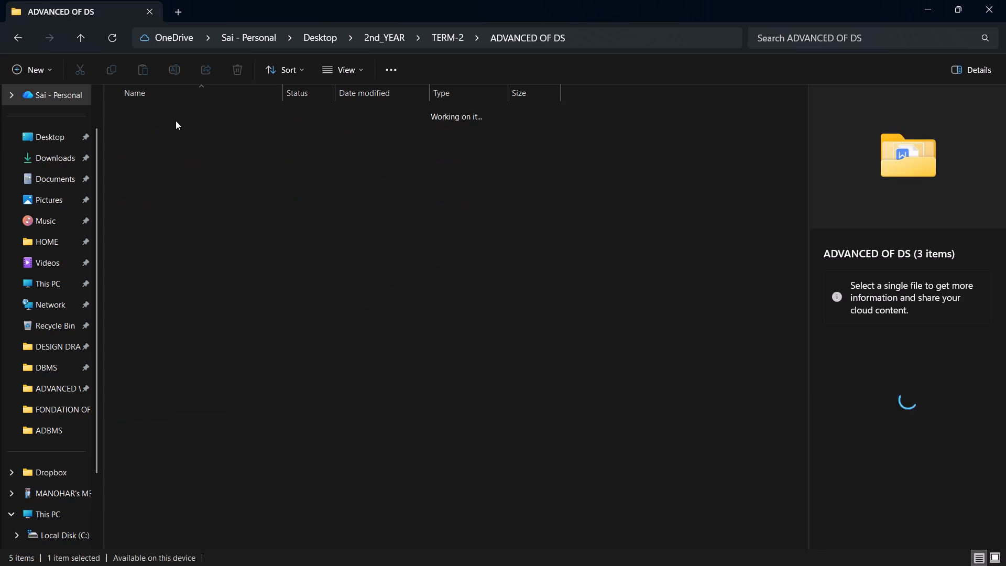
double_click(177, 130)
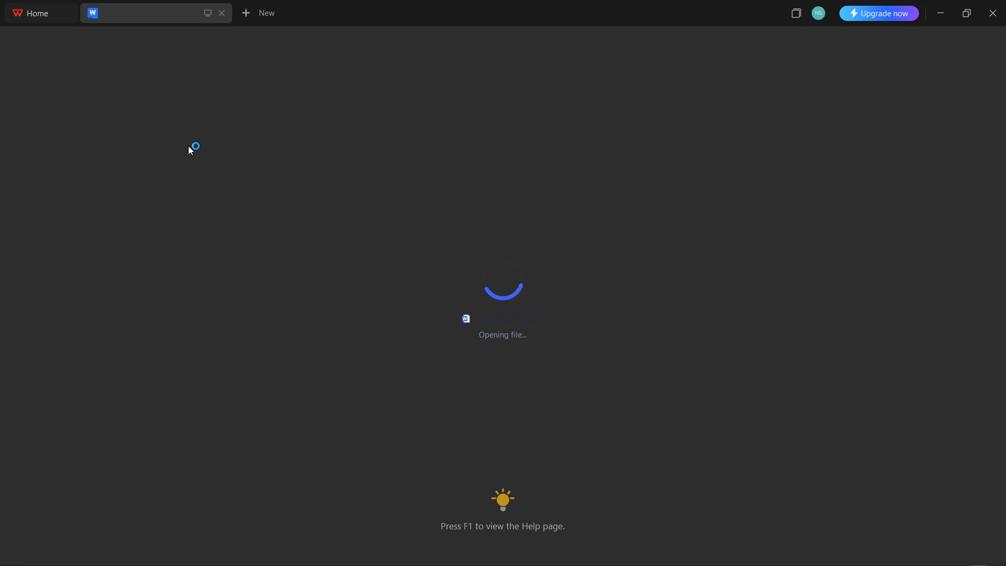
Export LAB_REPORT_1 as a common PDF to its source folder, and close the PDF and the document.
click(19, 39)
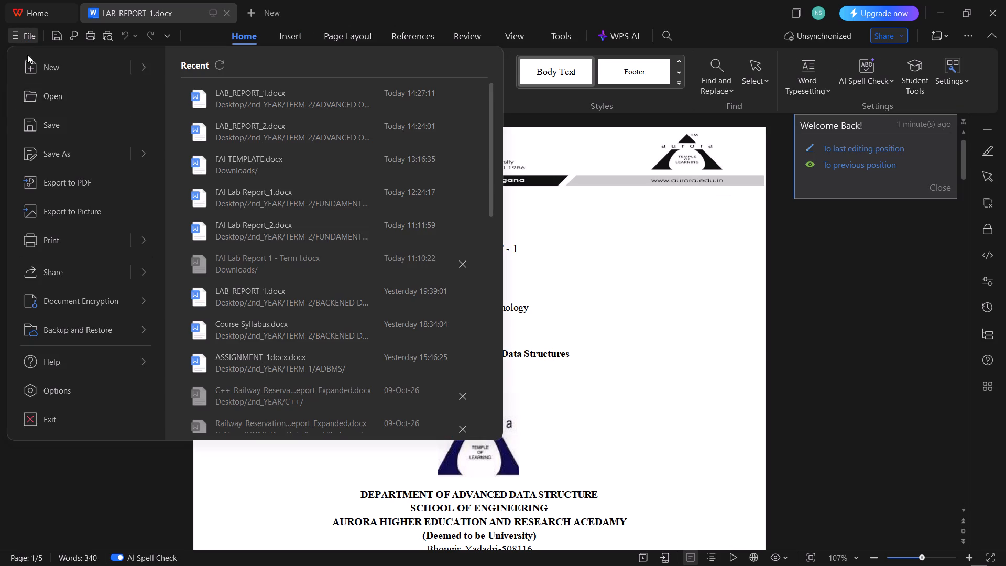
click(69, 182)
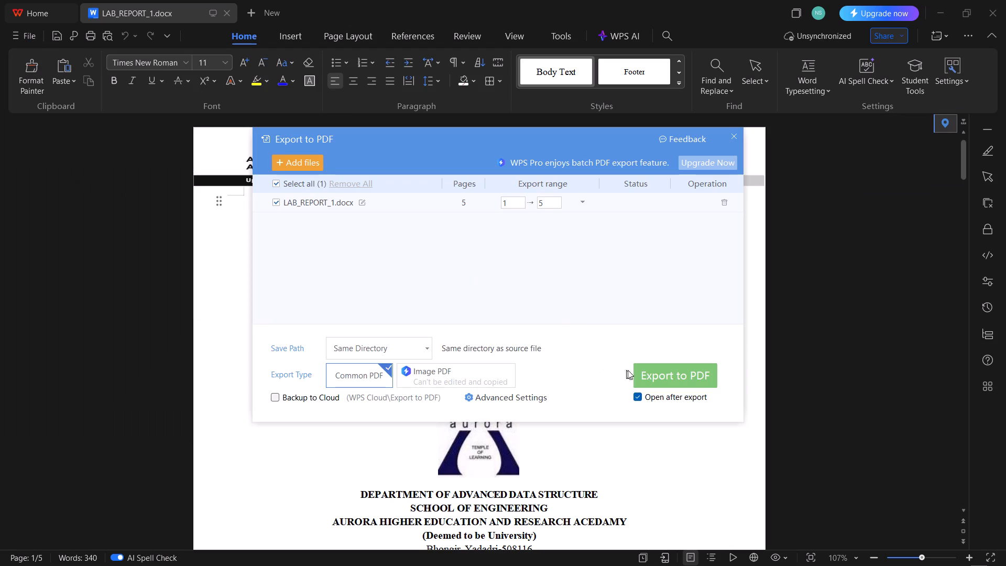
click(649, 371)
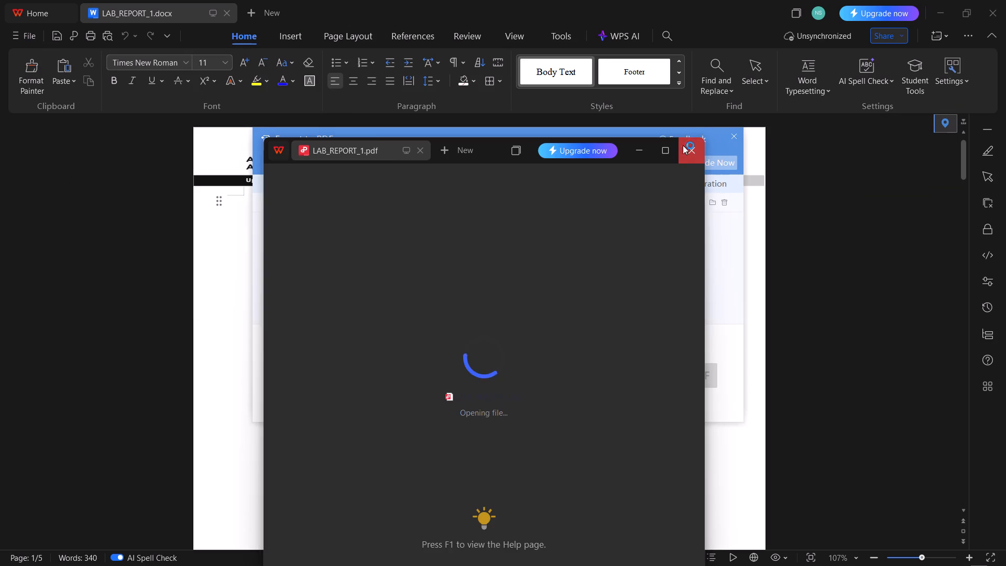
click(683, 148)
click(734, 136)
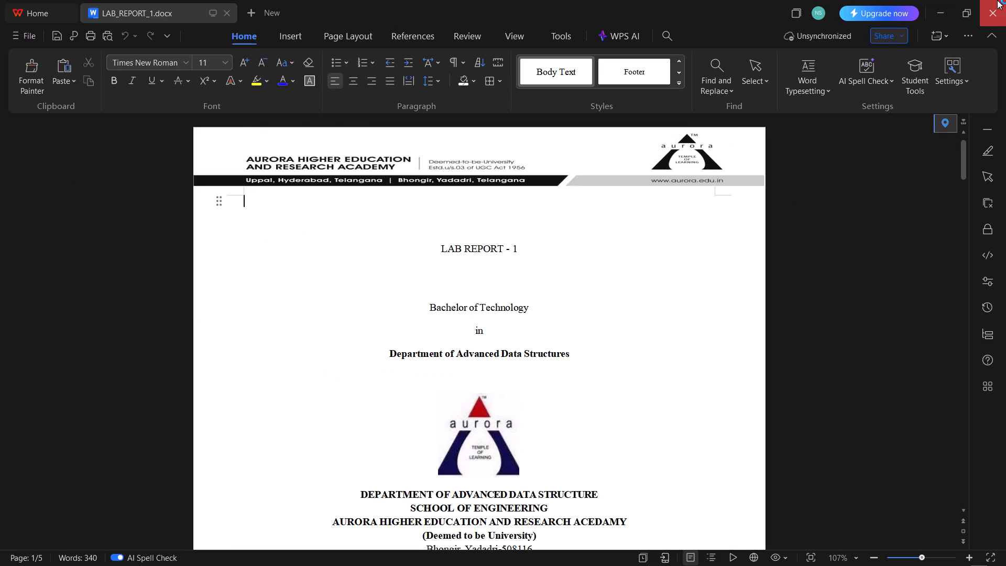
click(998, 0)
Open the LAB_REPORT_2 document, export it as a common PDF to its source folder, and close both files.
double_click(194, 176)
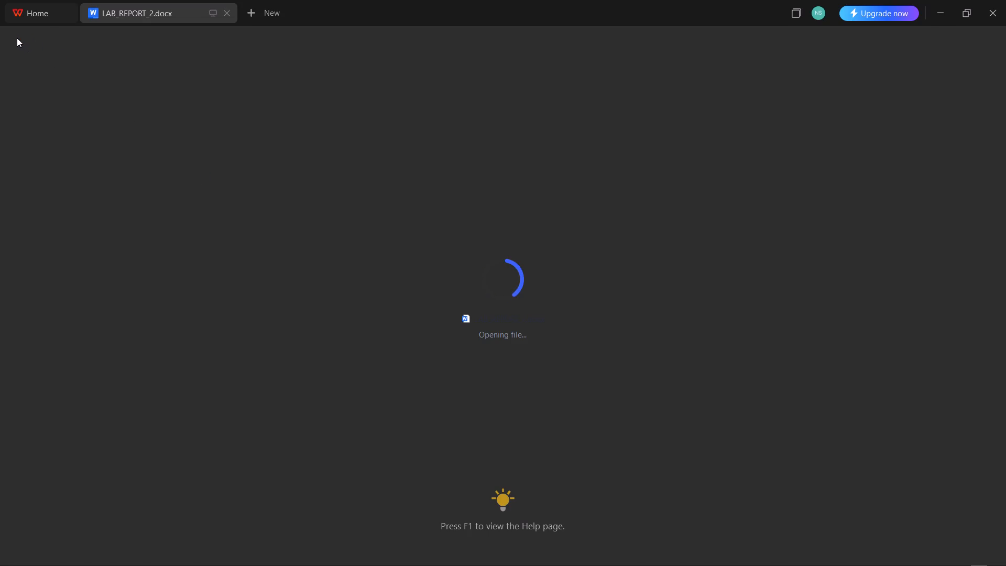
click(14, 36)
click(79, 178)
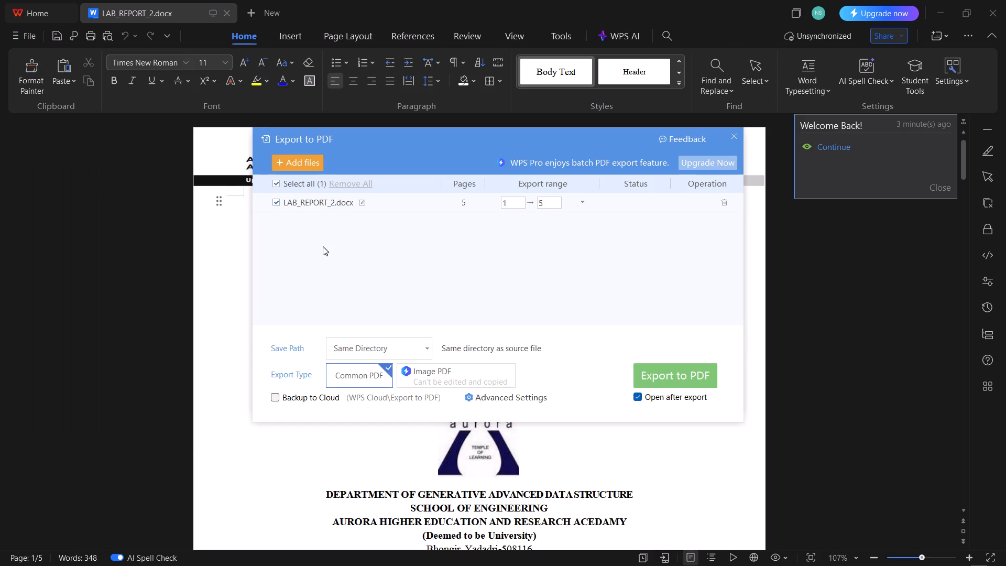
click(654, 376)
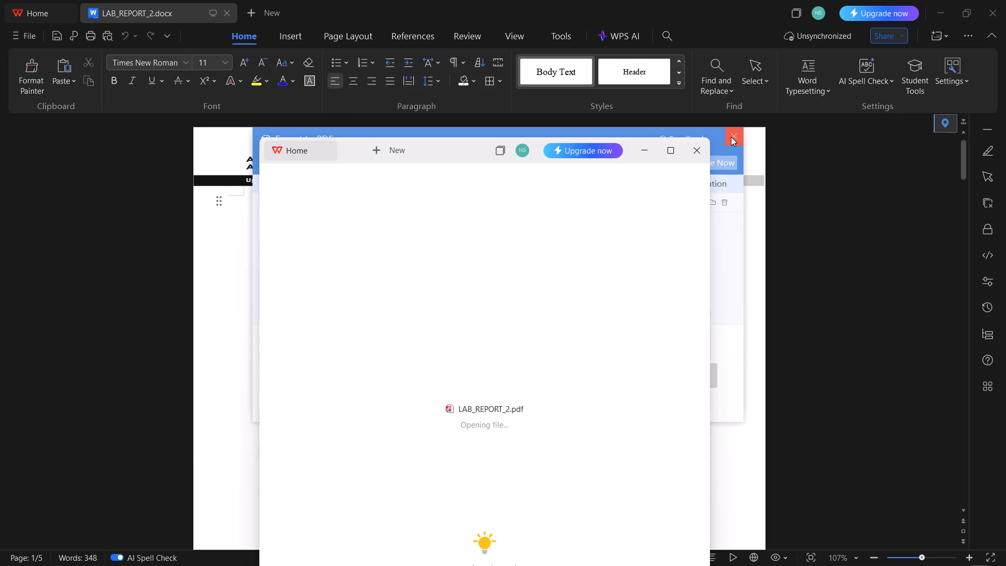
click(694, 150)
click(736, 139)
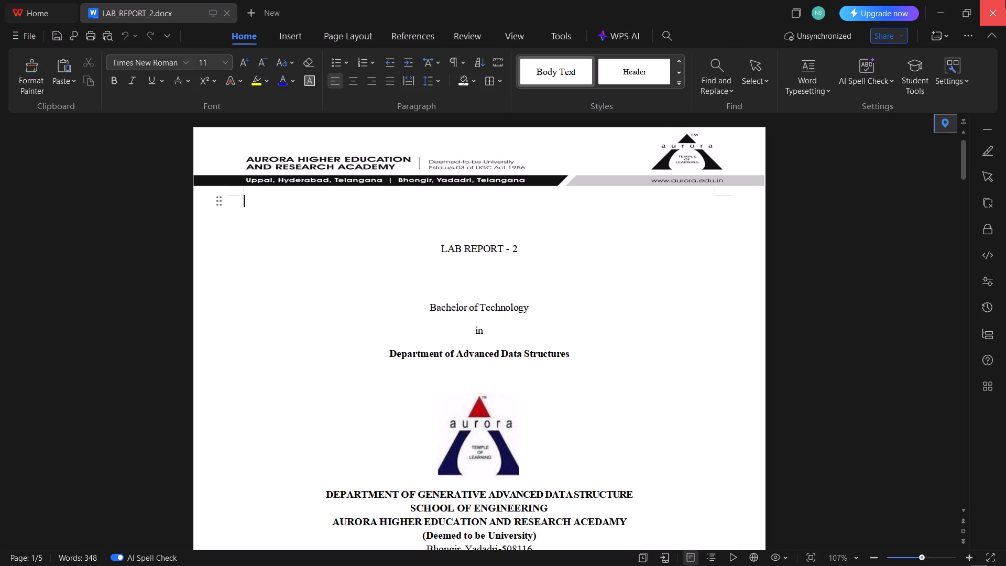
click(1005, 0)
click(548, 356)
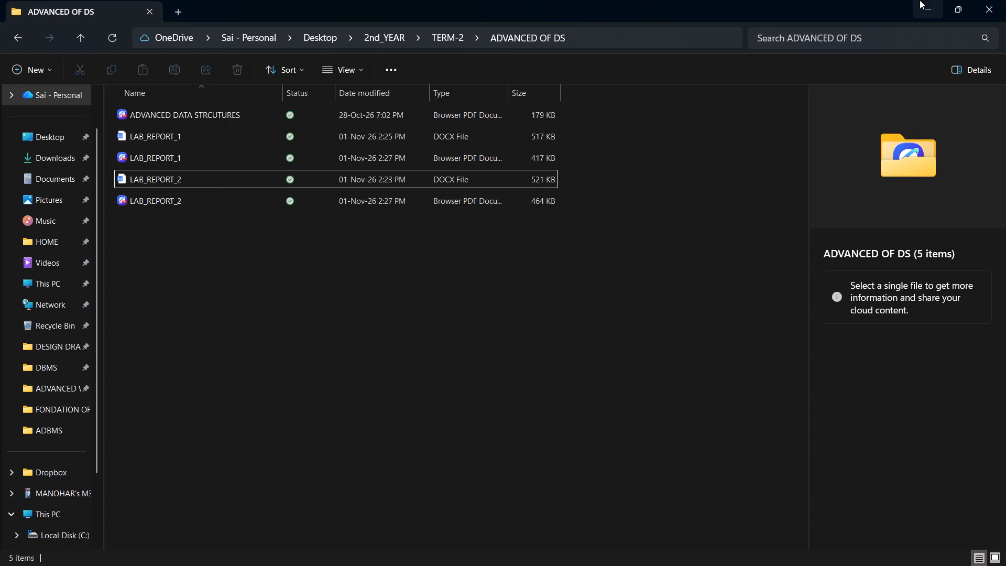
Close the folder window and open the Advanced Data Structures assessments in Samsung Browser's Aurora University tab.
click(933, 2)
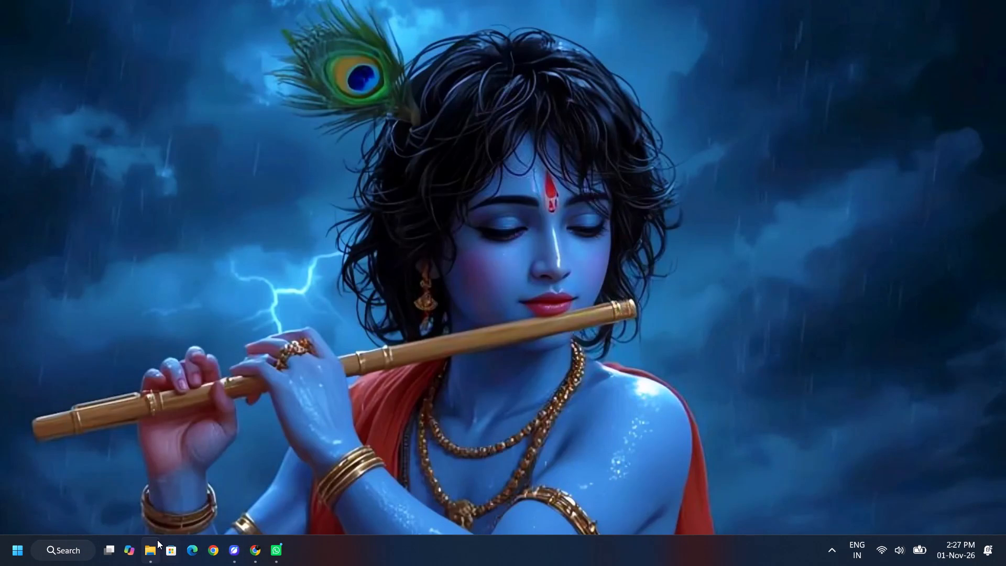
click(157, 541)
click(1005, 0)
click(234, 554)
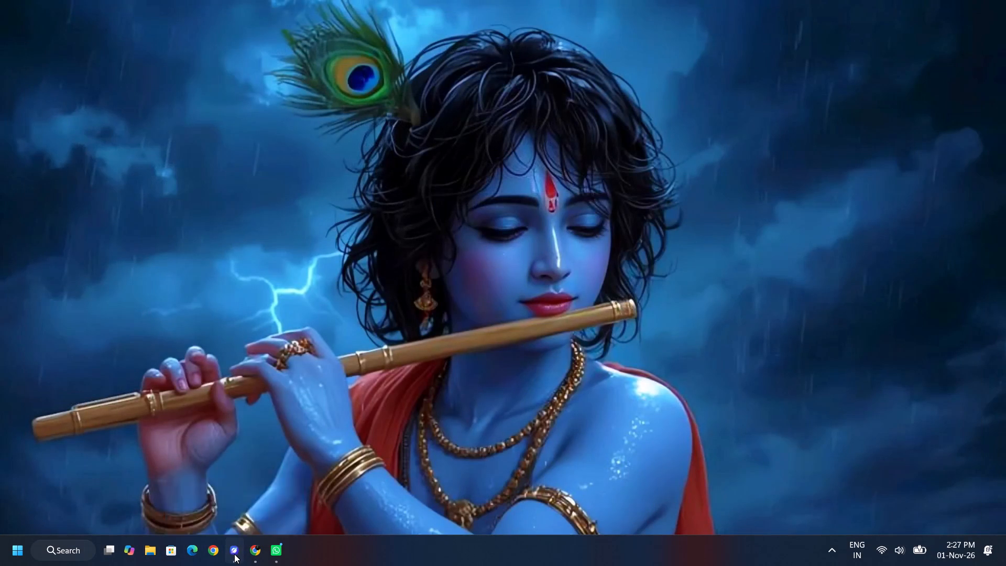
double_click(234, 554)
click(47, 0)
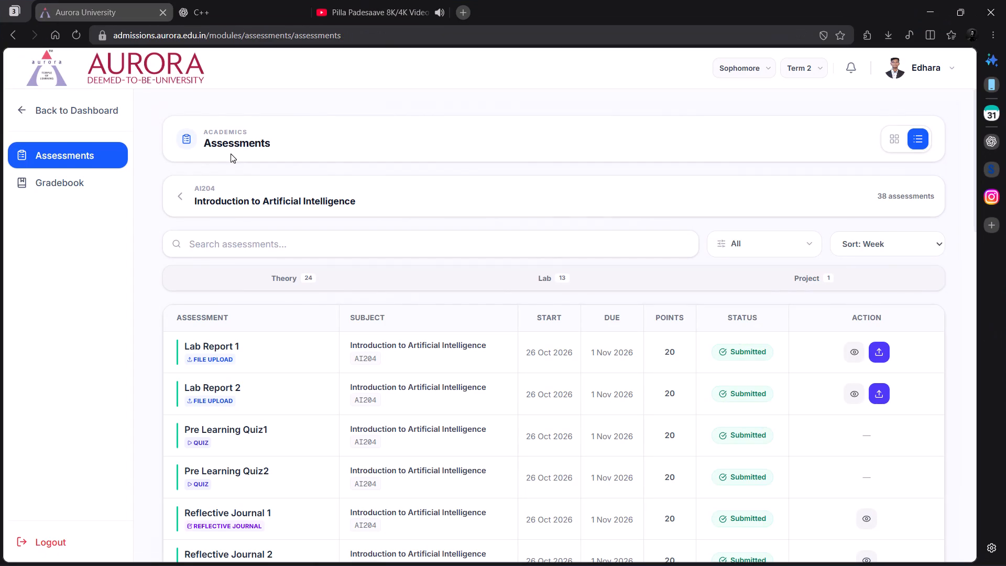
click(179, 190)
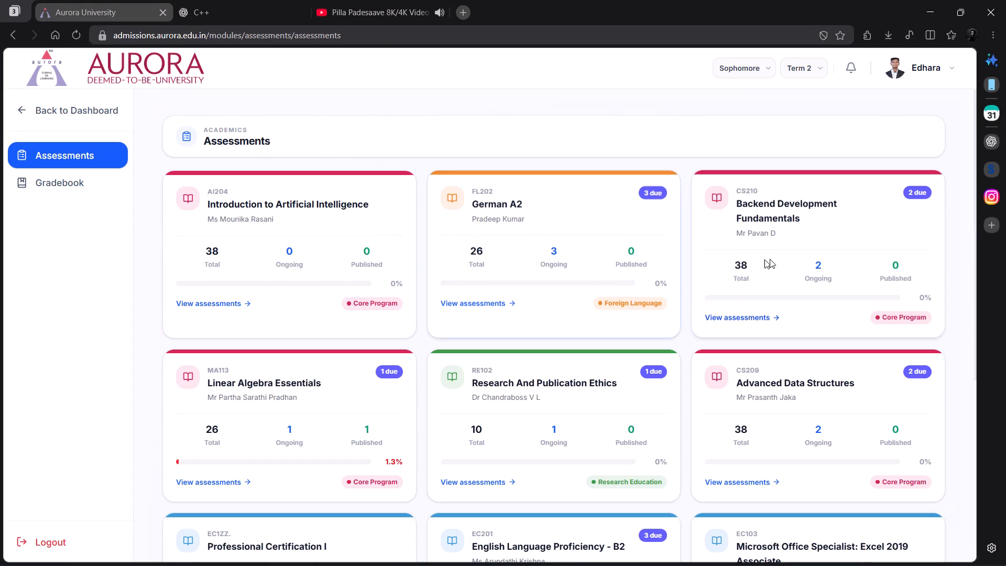
scroll(823, 307, down, 2)
click(779, 316)
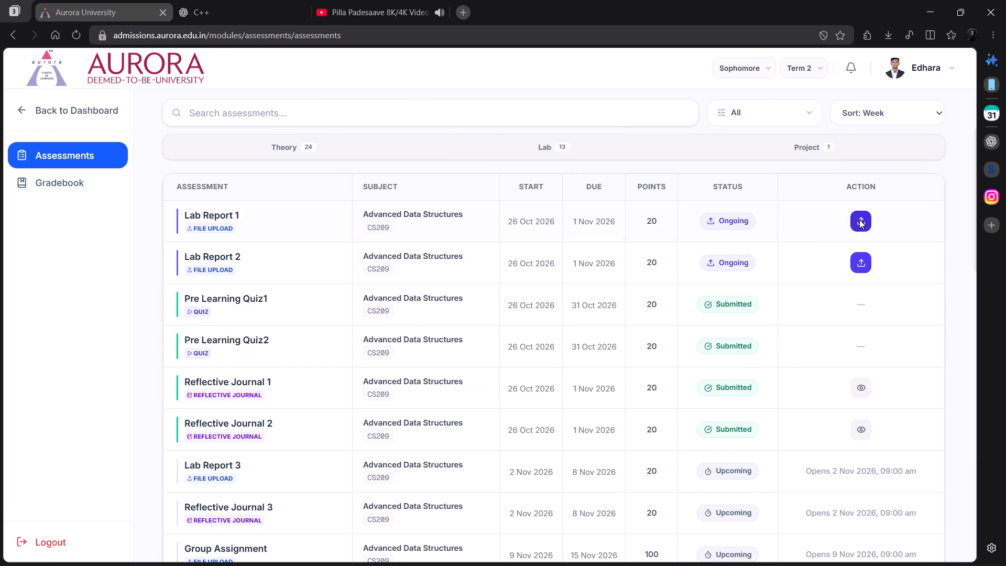
Upload the FAI Lab Report_1 PDF from the FUNDAMENTALS OF AI folder as the Lab Report 1 submission.
click(864, 217)
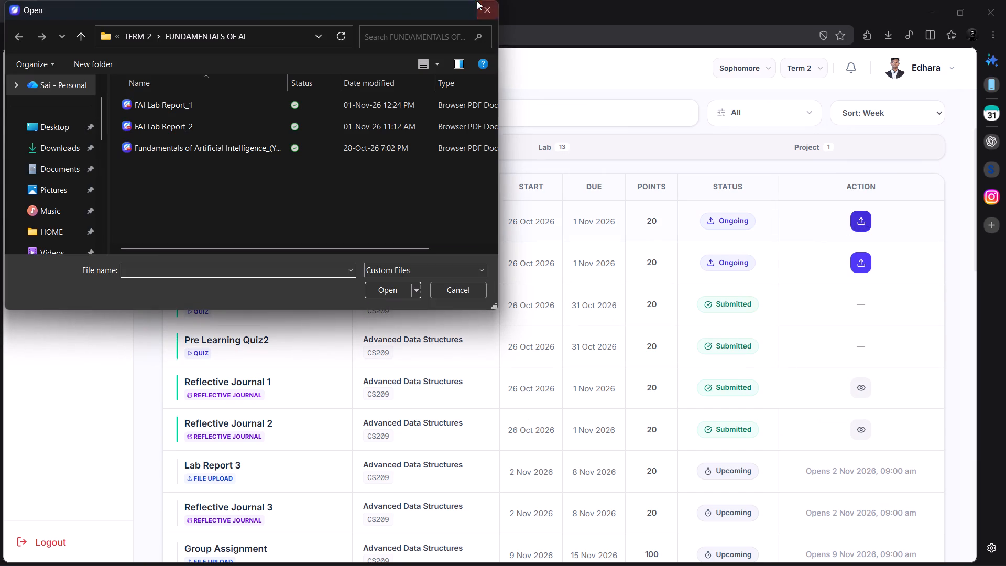
click(487, 4)
click(518, 230)
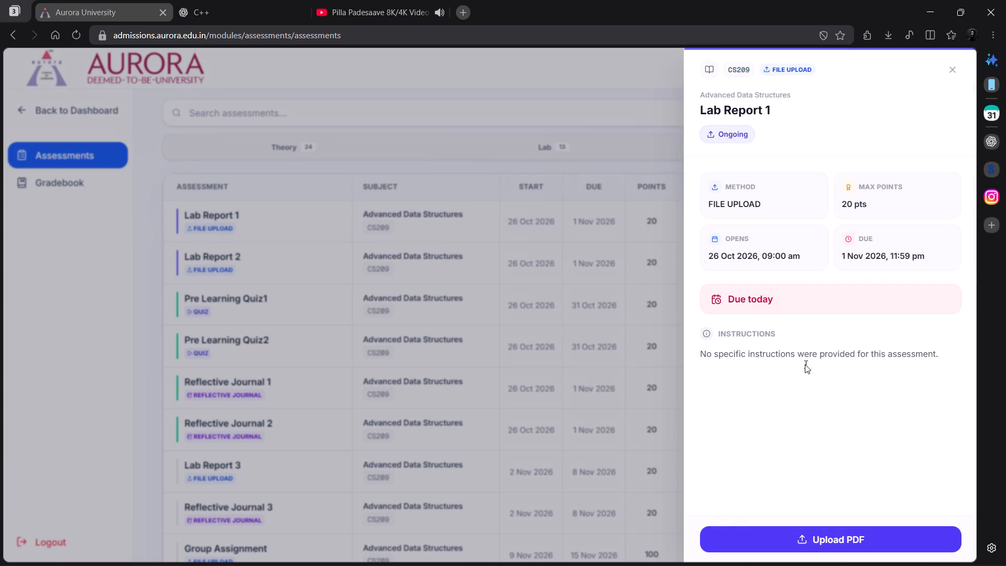
click(839, 543)
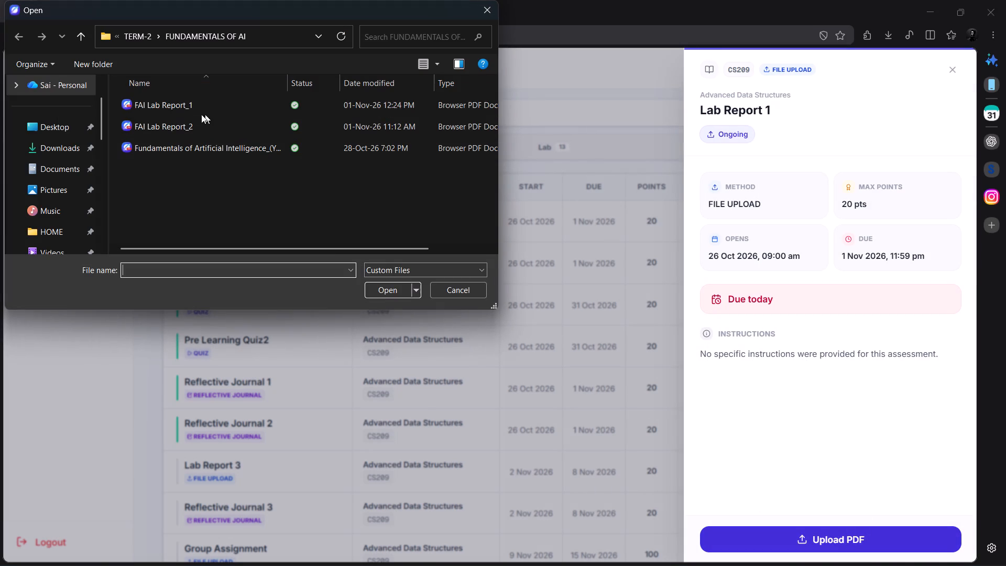
double_click(194, 107)
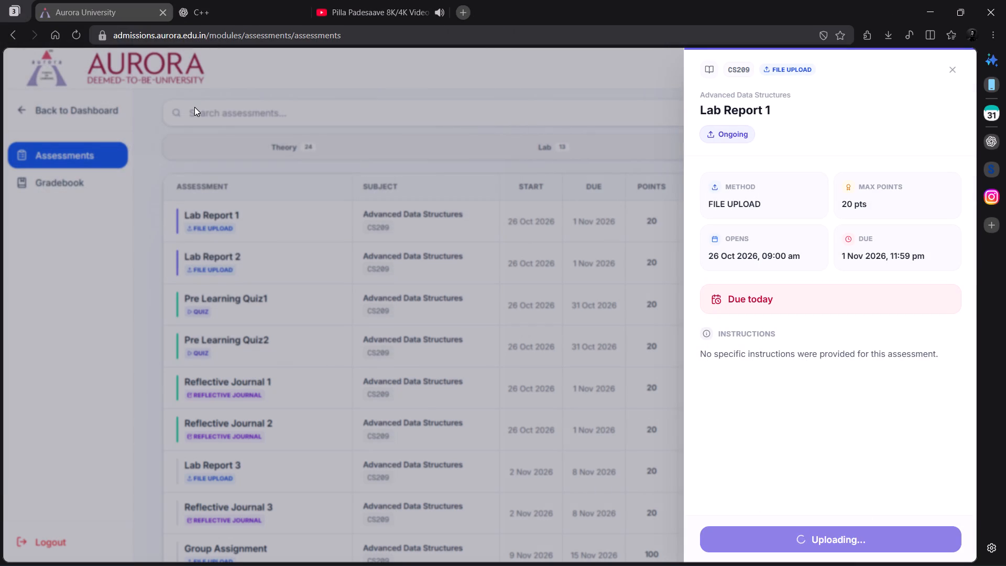
click(608, 364)
click(528, 230)
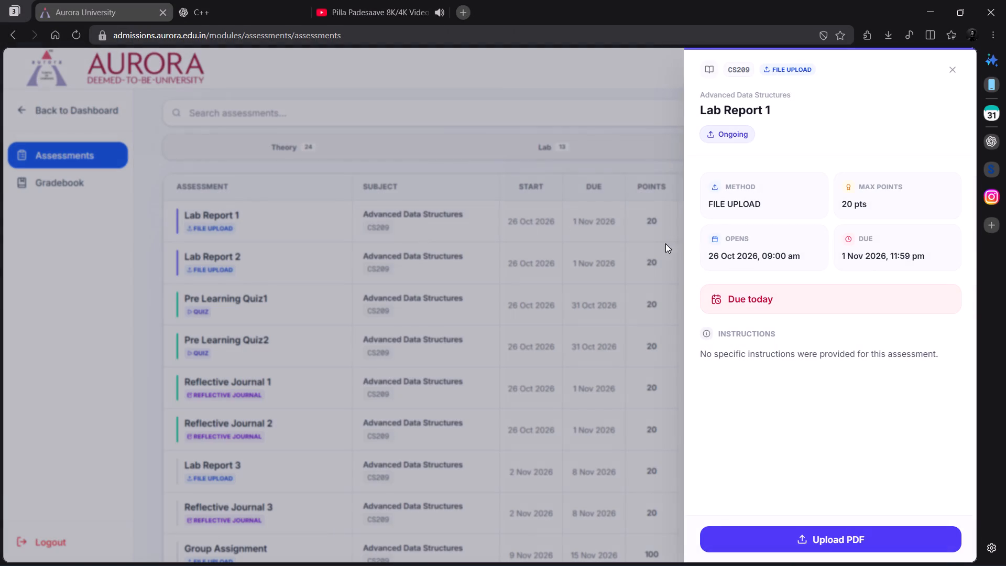
click(621, 312)
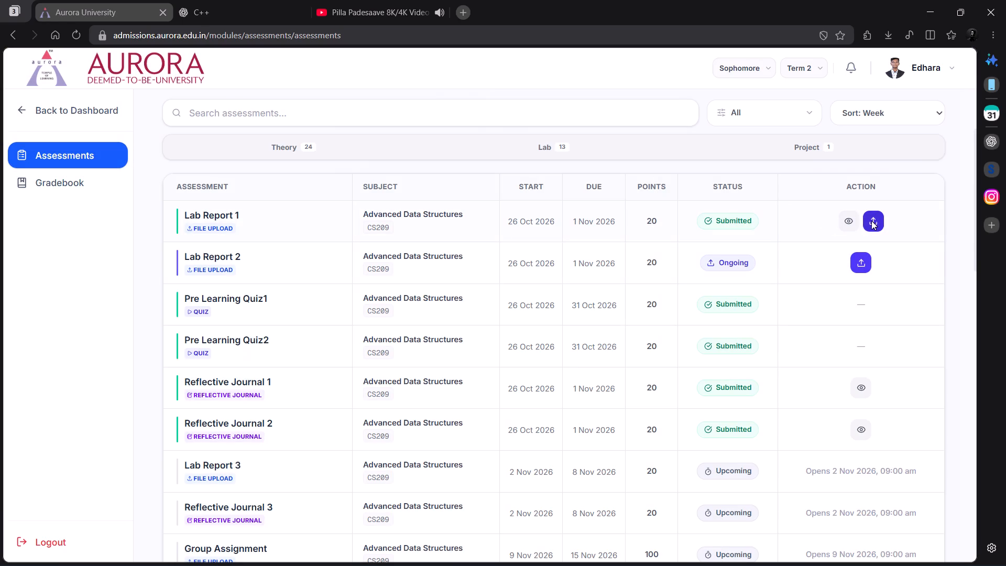
Replace the Lab Report 1 submission with the LAB_REPORT_1 PDF from TERM-2's ADVANCED OF DS folder.
click(873, 221)
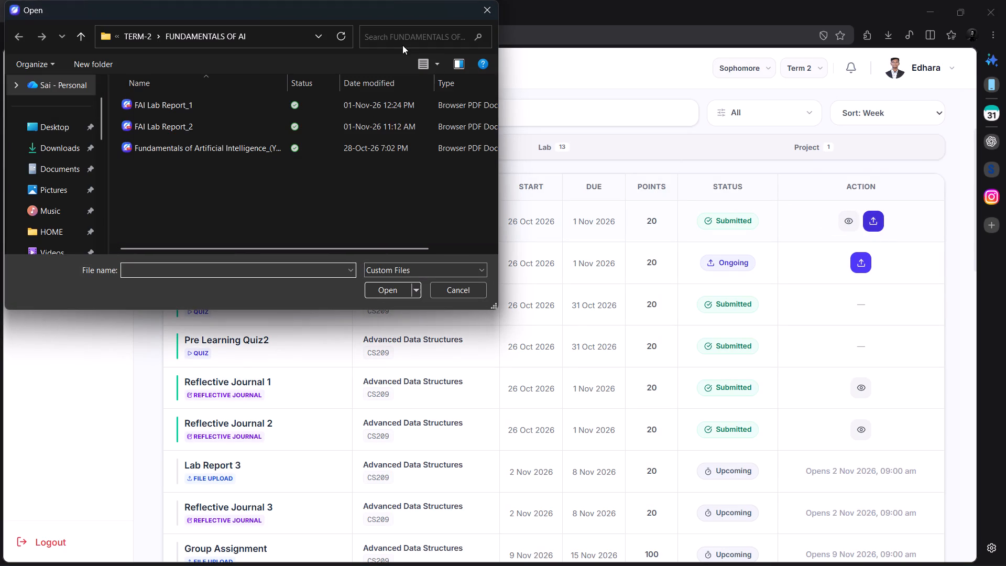
click(145, 32)
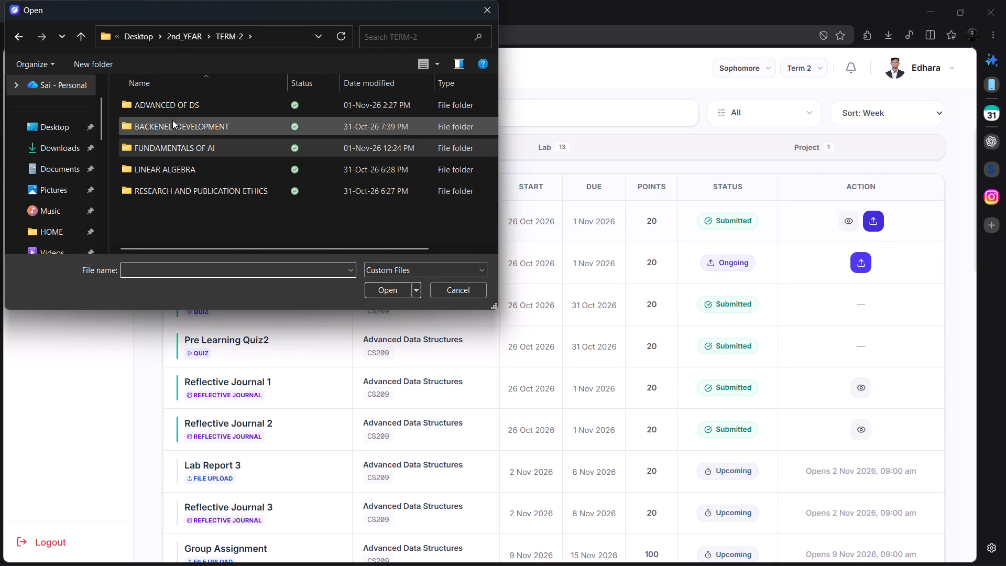
click(172, 122)
double_click(177, 106)
click(187, 117)
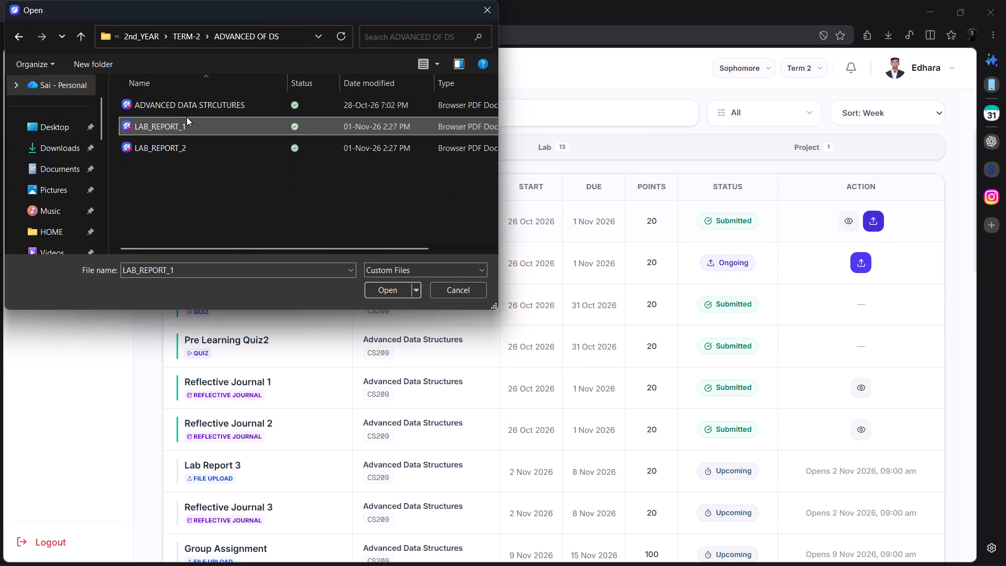
click(393, 287)
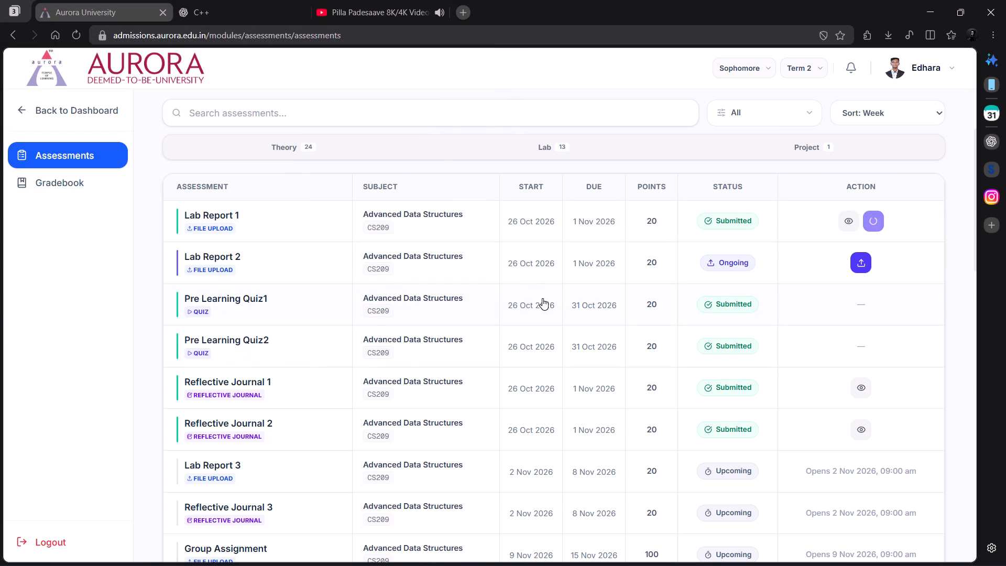
View the submitted Lab Report 1 PDF to check its pages, and close its tab.
click(846, 218)
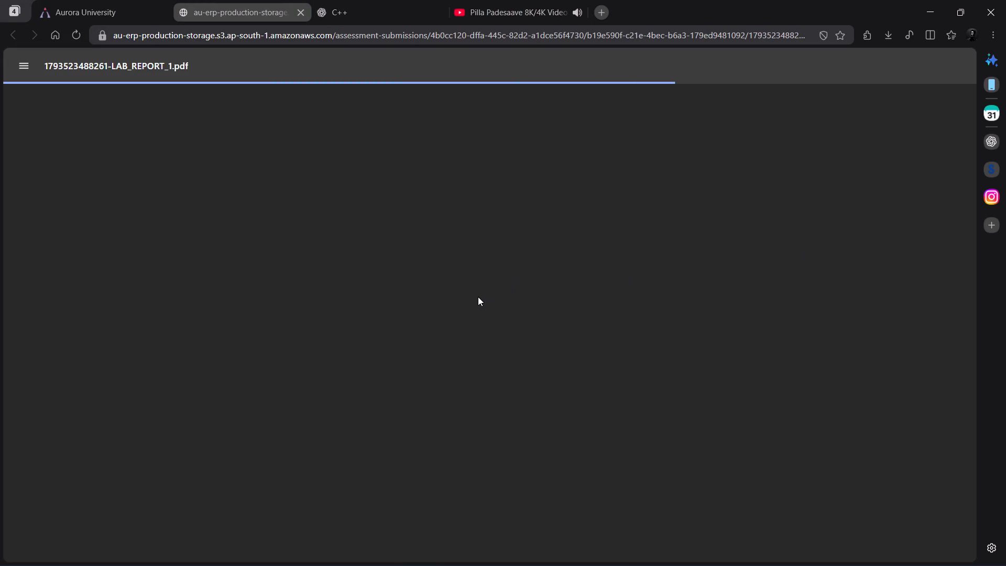
scroll(478, 297, down, 8)
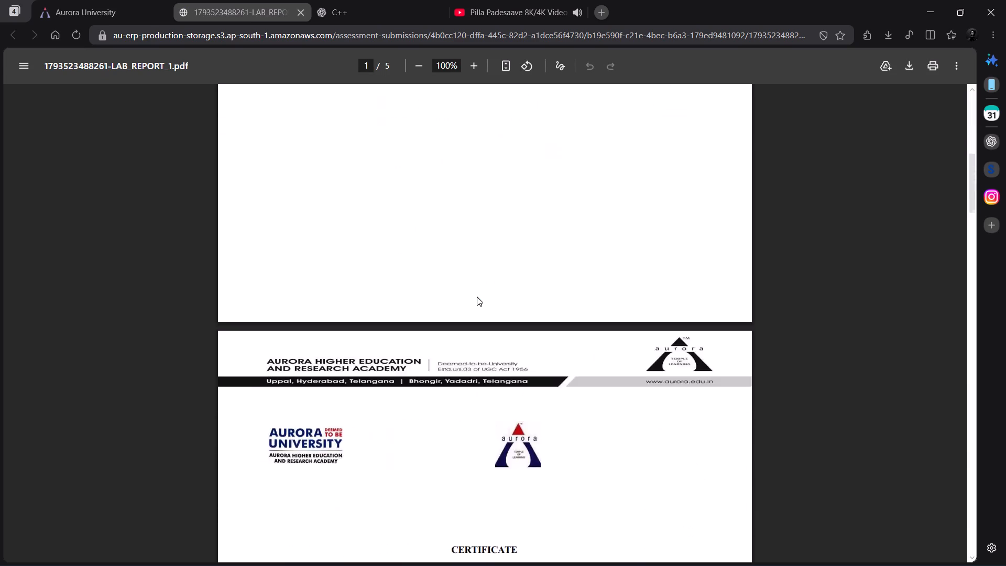
scroll(477, 297, down, 17)
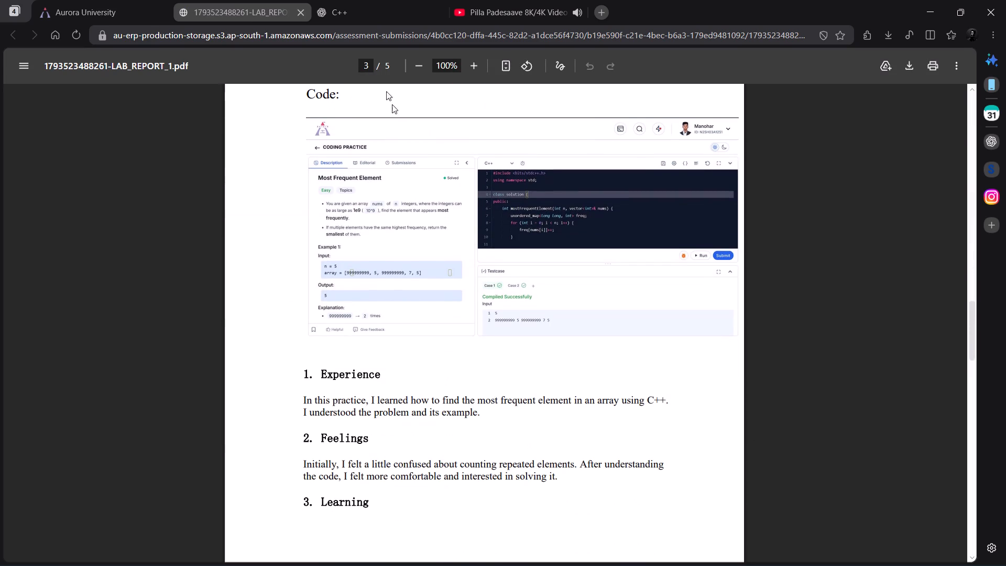
click(297, 12)
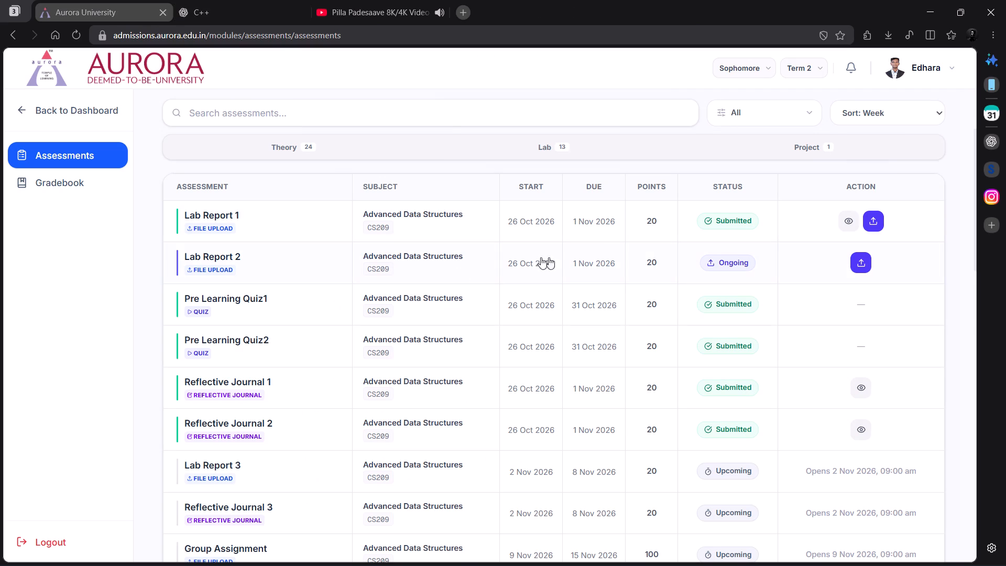
Upload the LAB_REPORT_2 PDF from the ADVANCED OF DS folder as the Lab Report 2 submission.
click(661, 266)
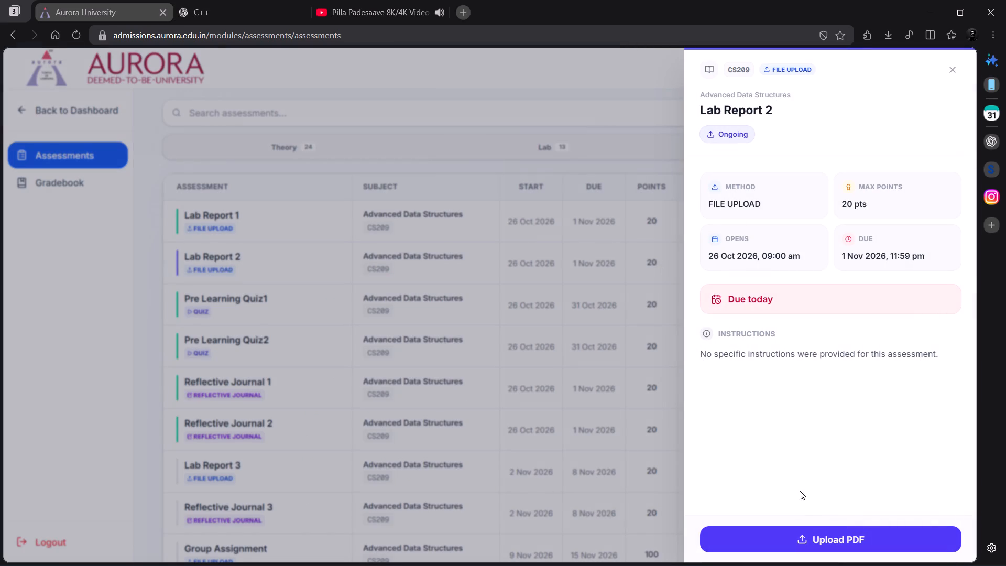
click(799, 539)
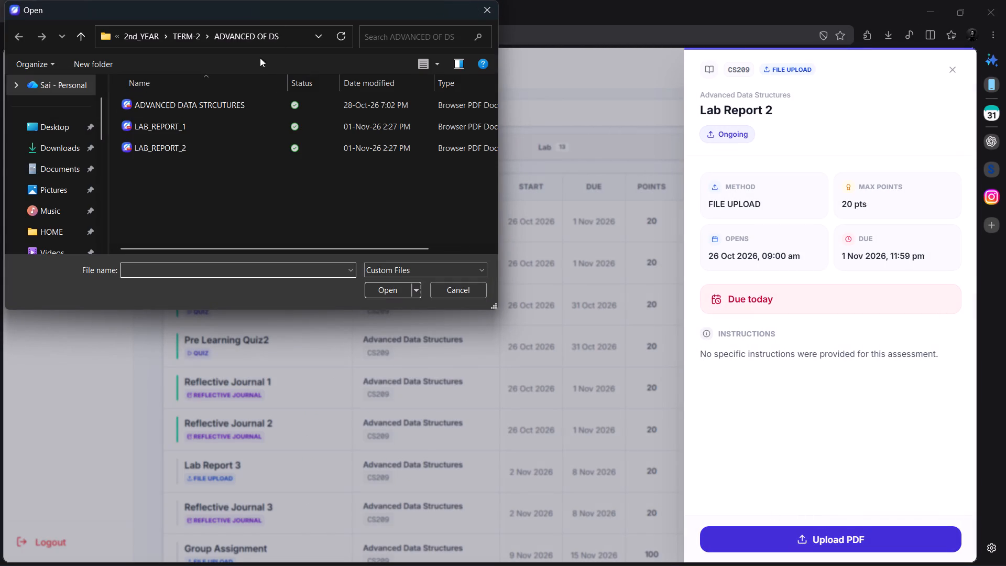
double_click(212, 143)
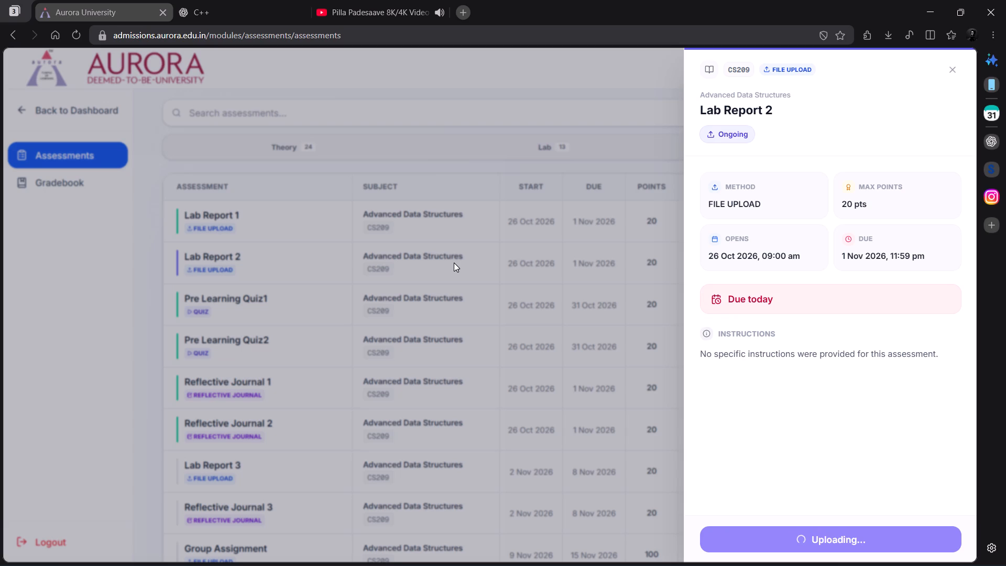
click(502, 331)
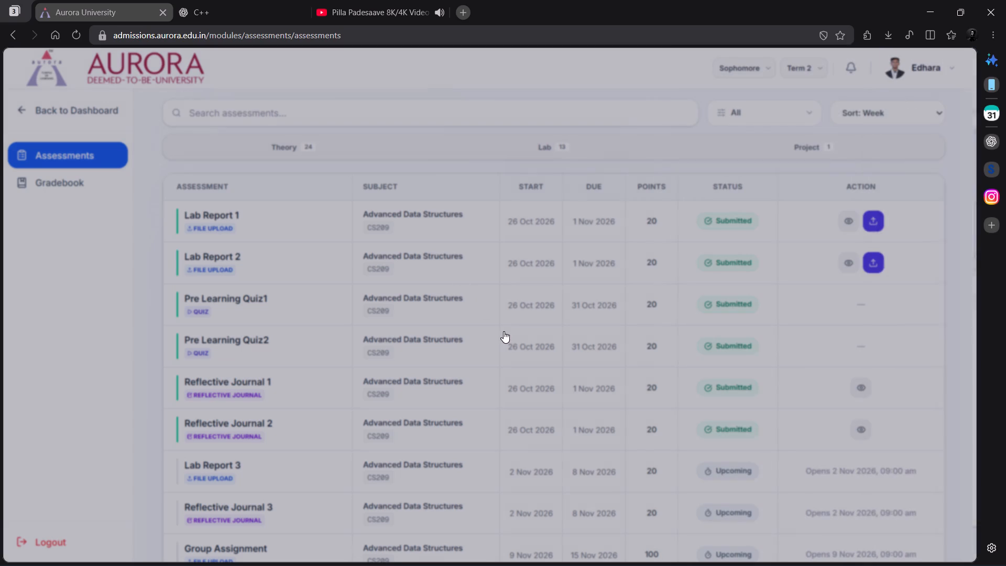
Return to the course overview and examine the pending assessments of Linear Algebra Essentials and German A2, including German's Pre Learning Quiz1 start page.
scroll(215, 142, up, 3)
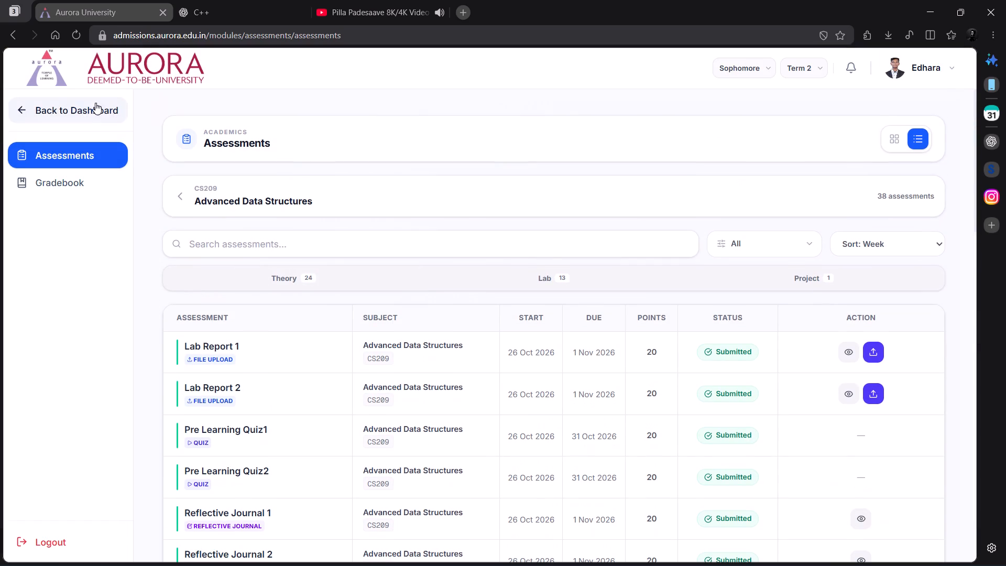
click(182, 184)
click(184, 201)
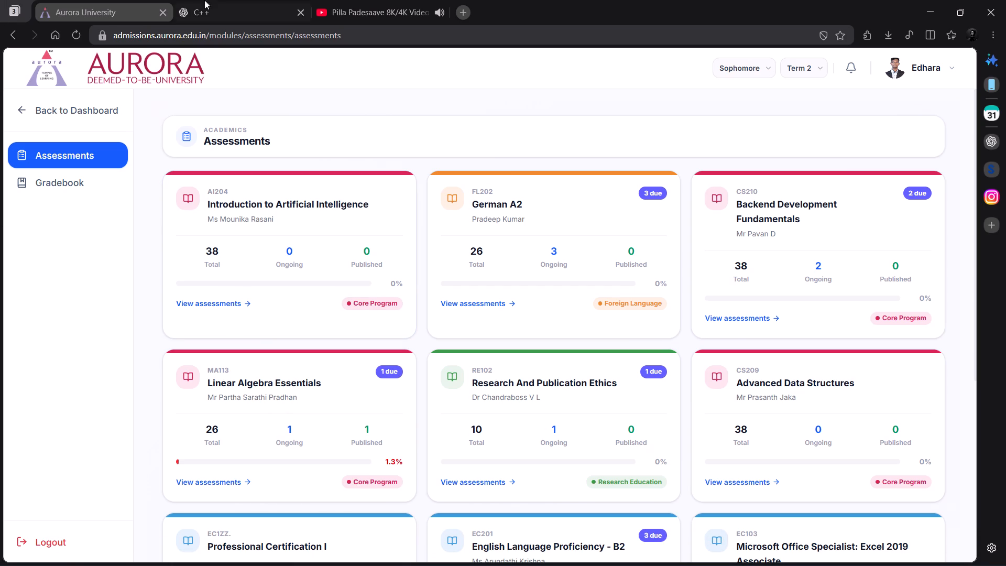
click(347, 409)
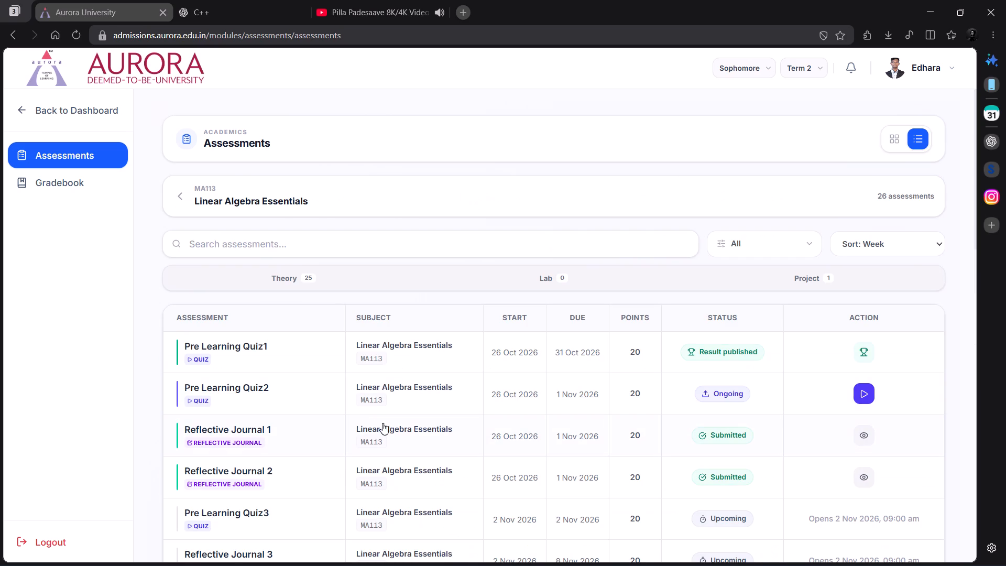
click(179, 199)
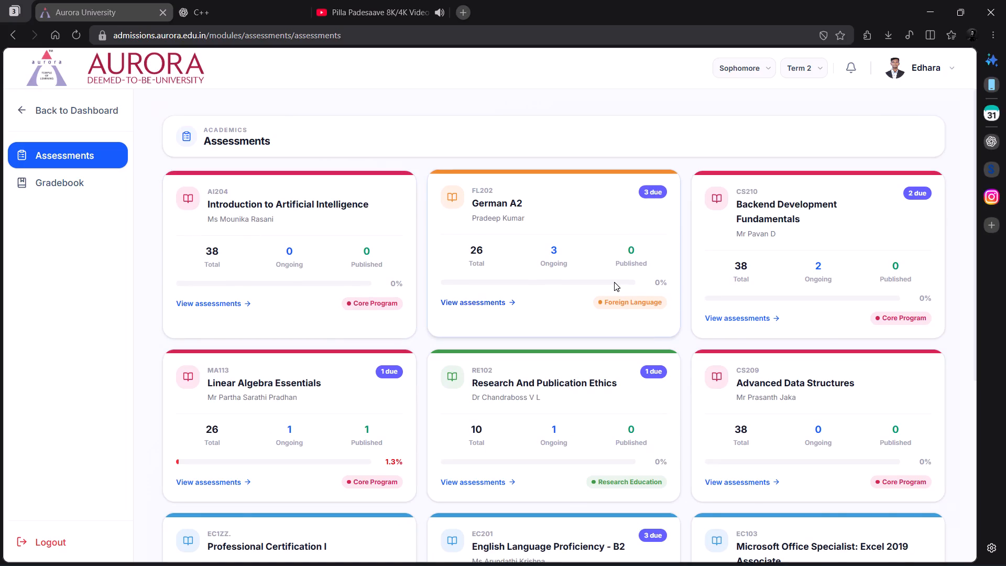
click(598, 277)
click(834, 356)
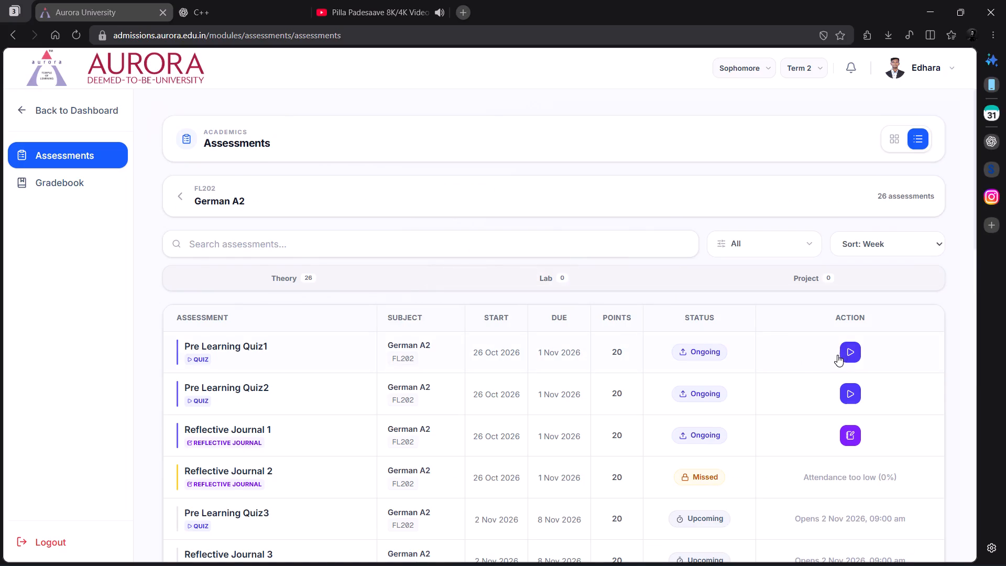
click(843, 354)
click(433, 462)
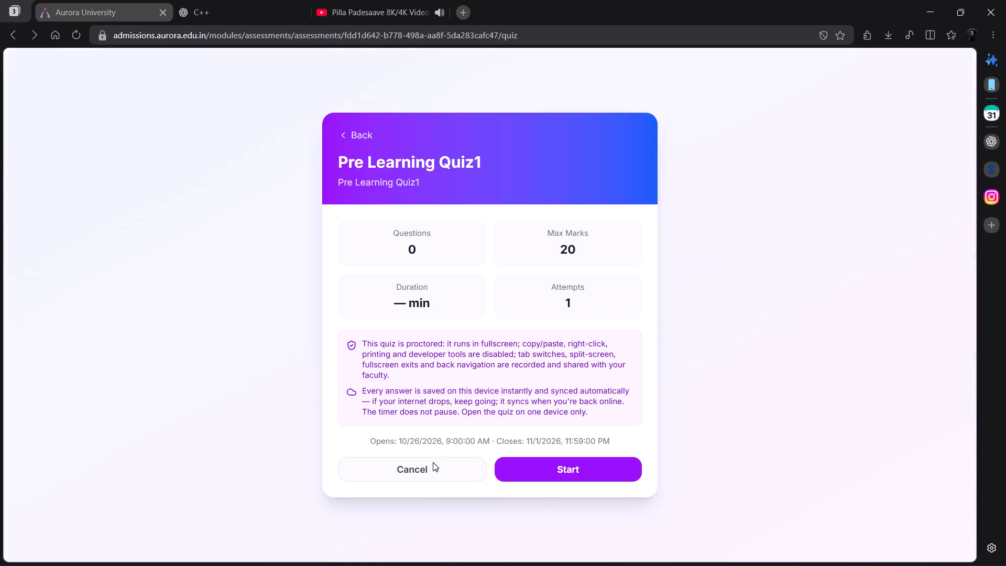
click(180, 195)
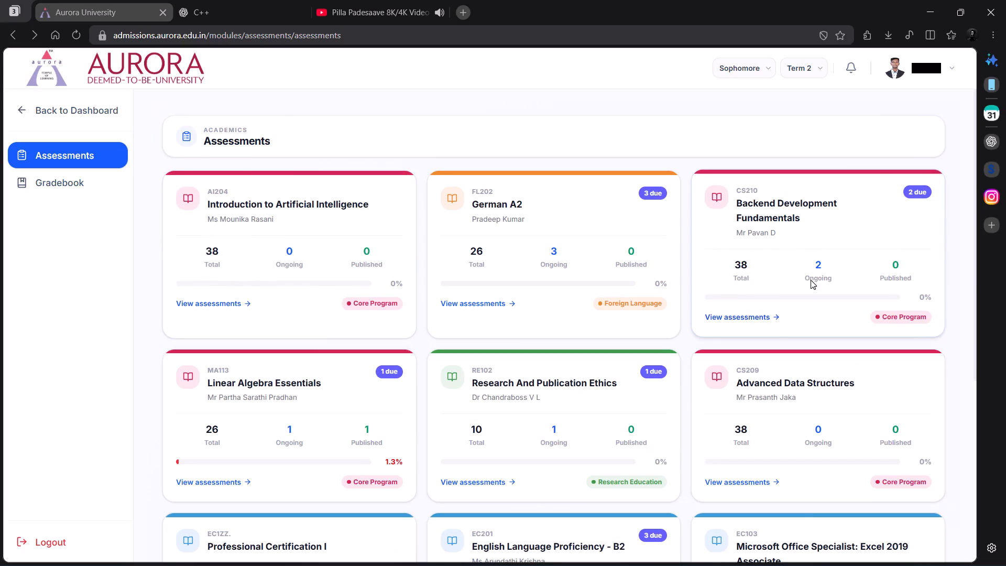
scroll(757, 323, down, 3)
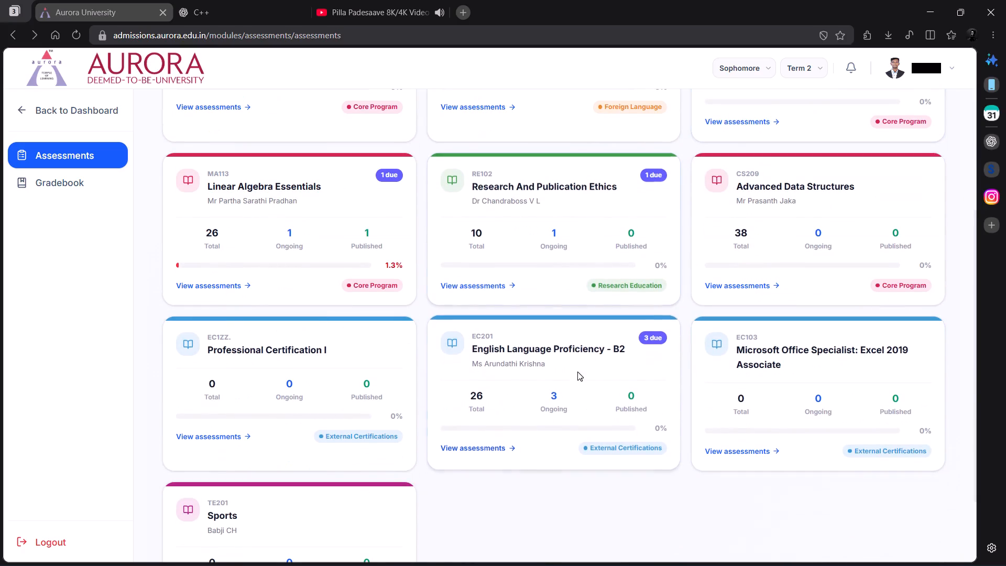
scroll(568, 363, up, 3)
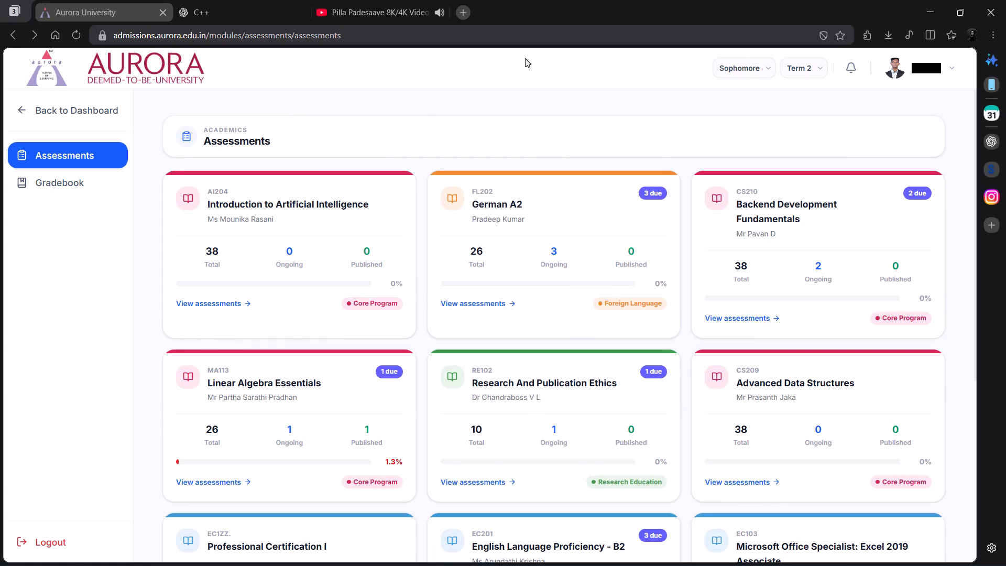
Switch to the YouTube tab, skip to the next song in the mix and dismiss its advert.
click(377, 0)
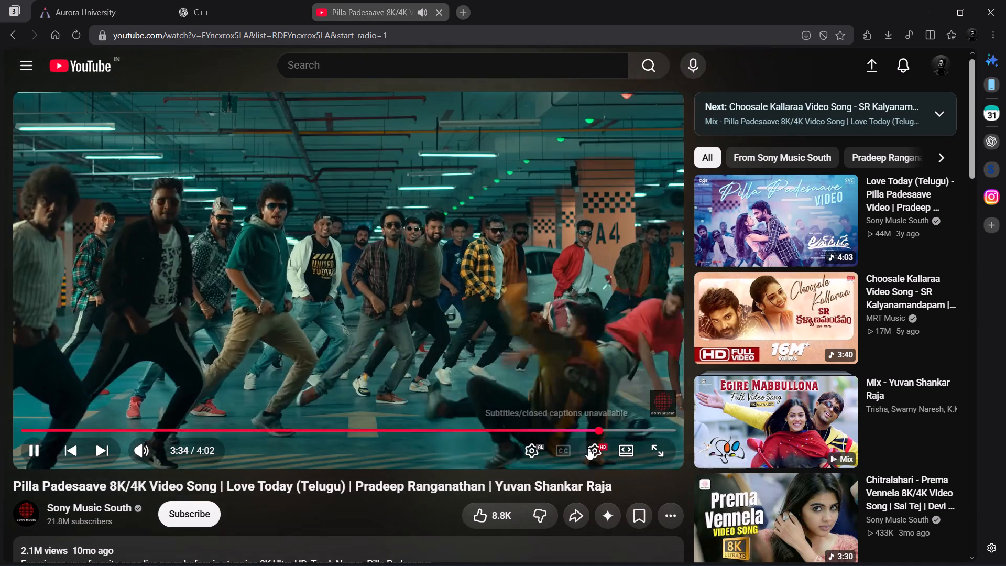
click(590, 450)
click(590, 450)
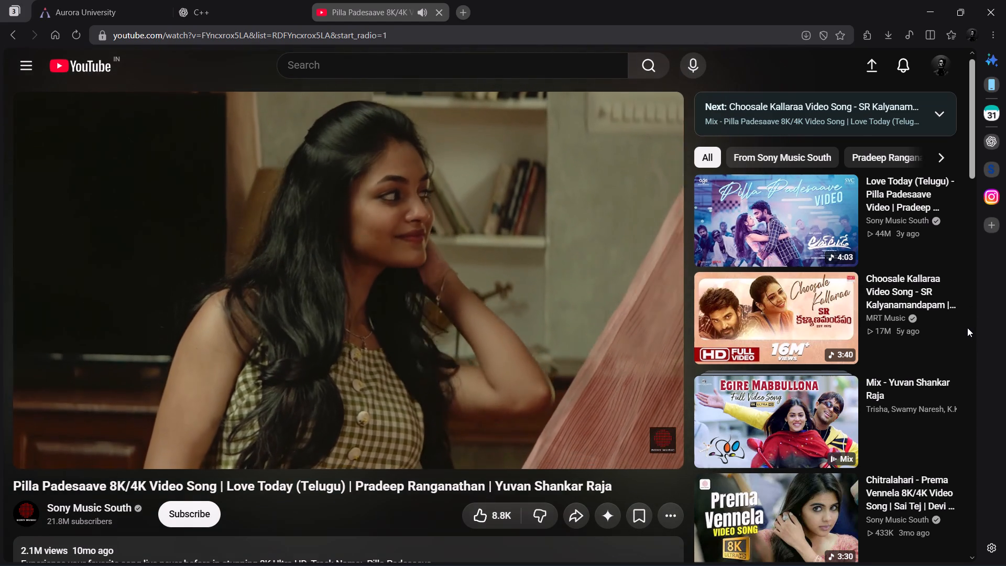
scroll(965, 331, down, 2)
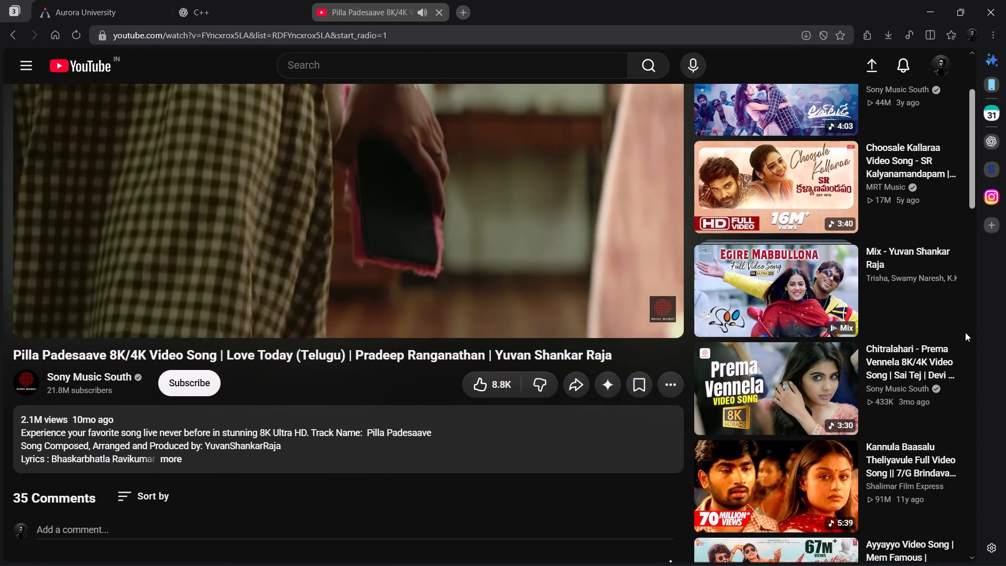
scroll(965, 338, down, 2)
scroll(927, 330, up, 4)
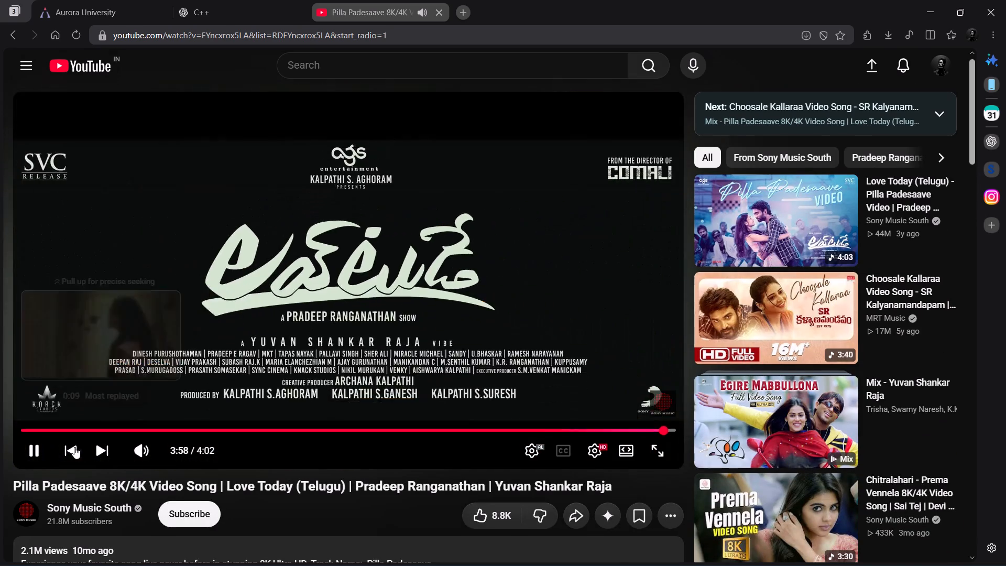
click(96, 451)
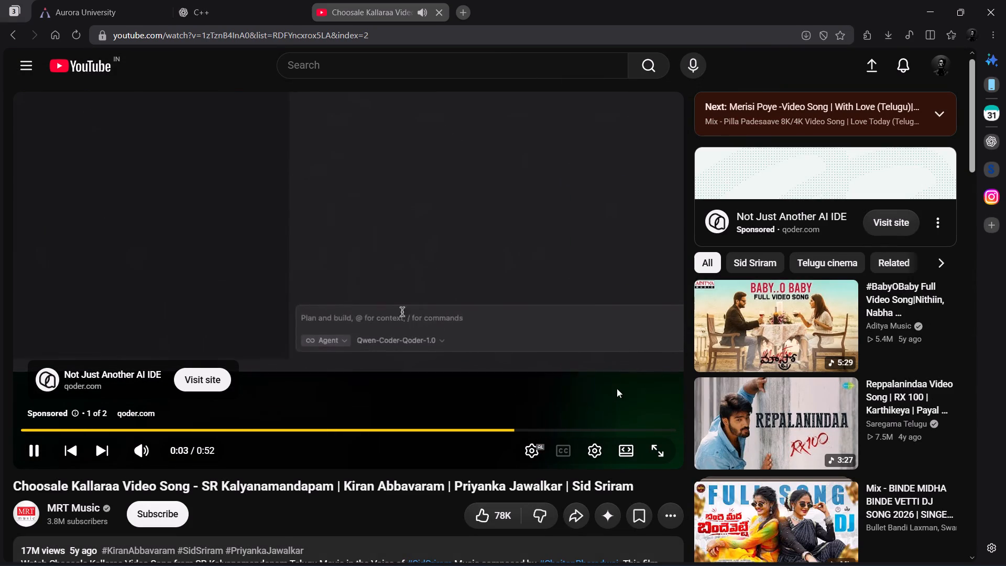
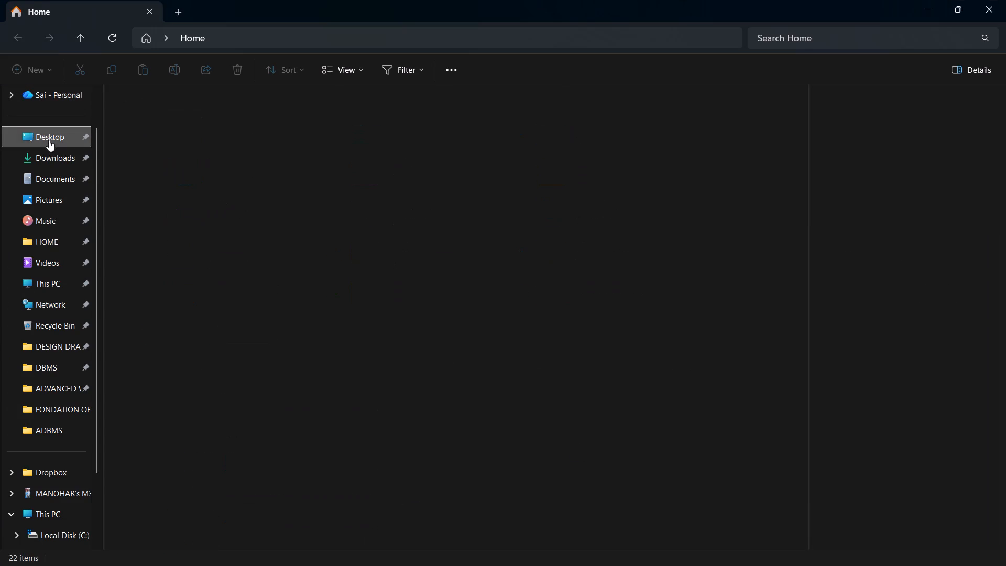
double_click(174, 137)
double_click(174, 141)
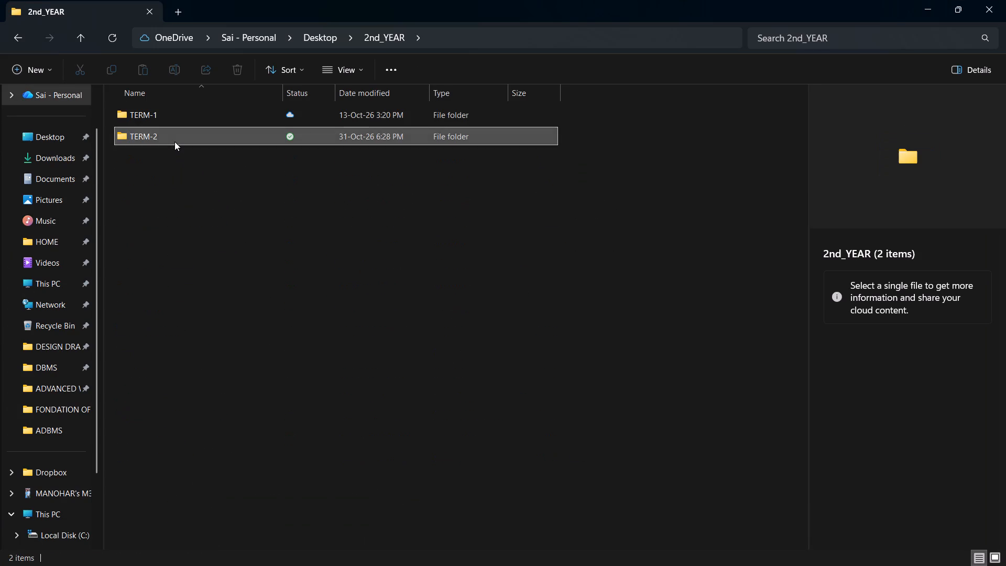
double_click(182, 135)
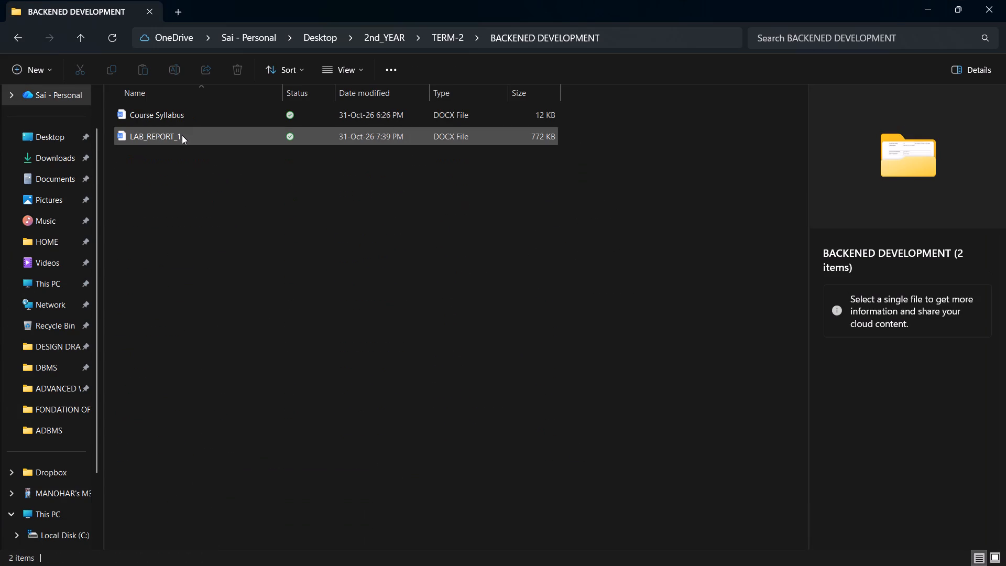
double_click(182, 135)
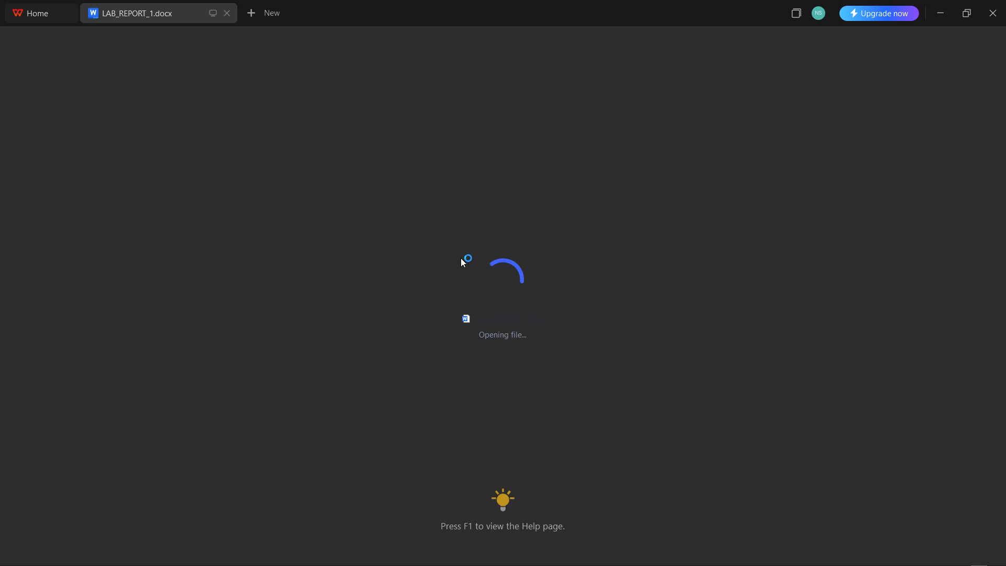
scroll(512, 378, down, 19)
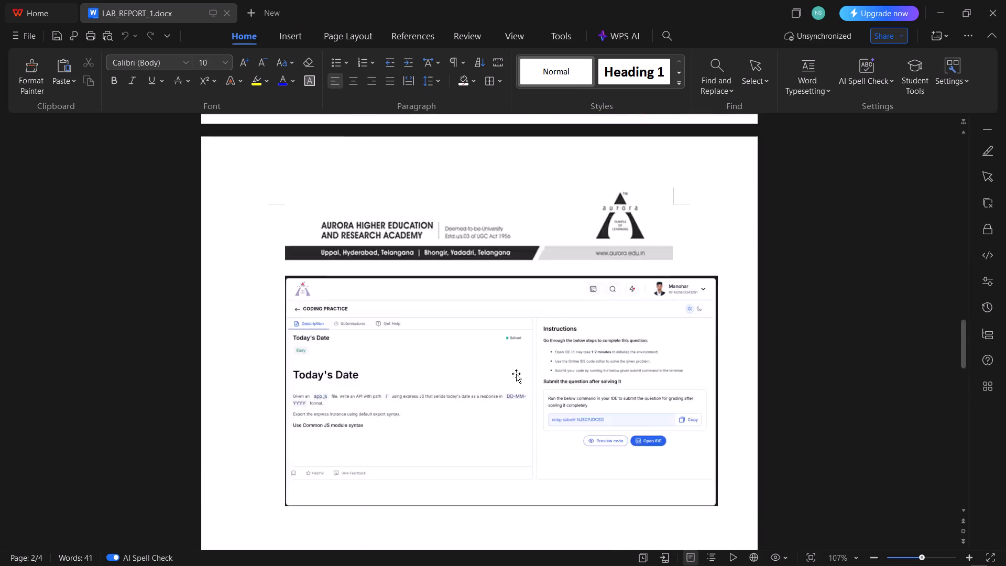
Paste the copied reflection below the last code screenshot at the end of the LAB_REPORT_1 document, leaving blank lines above it.
scroll(516, 374, down, 5)
click(509, 430)
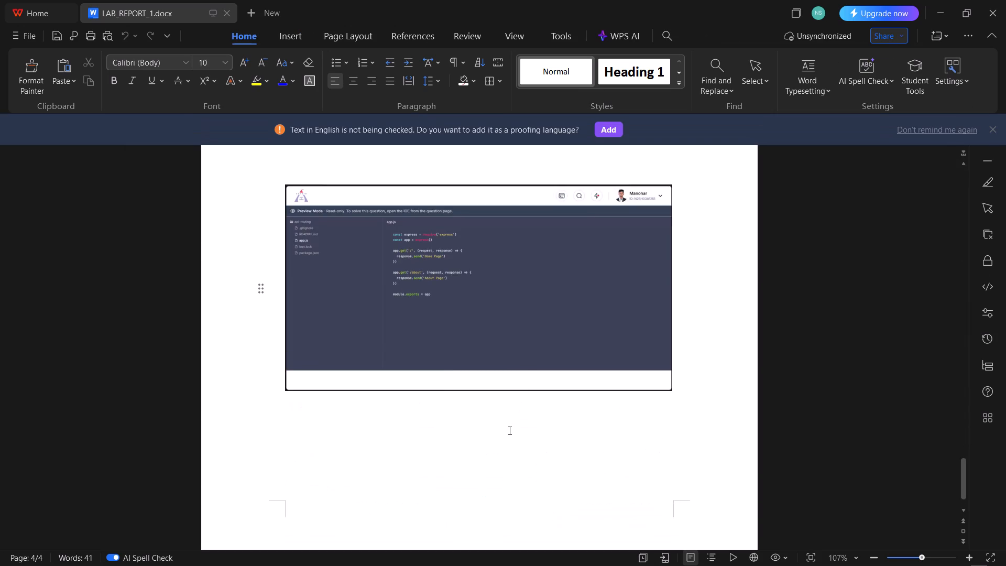
key(Return)
key(Return)
key(ctrl+v)
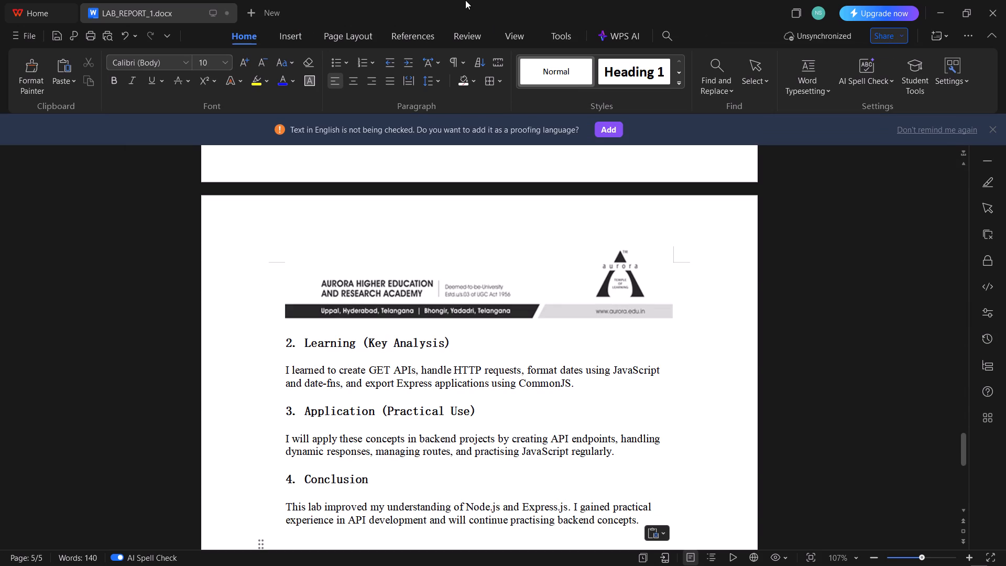
Insert blank lines above the "1. Feelings (Emotional Reactions)" heading so the reflection section starts on a new page.
scroll(468, 292, up, 6)
click(690, 285)
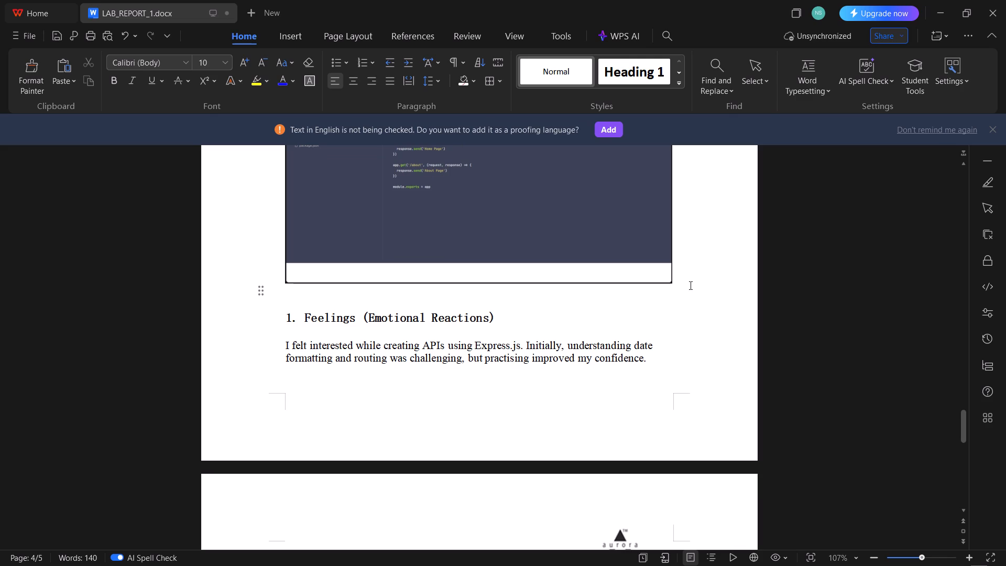
key(Return)
key(Return)
key(Return)
key(Return)
key(Return)
key(Return)
scroll(494, 388, down, 2)
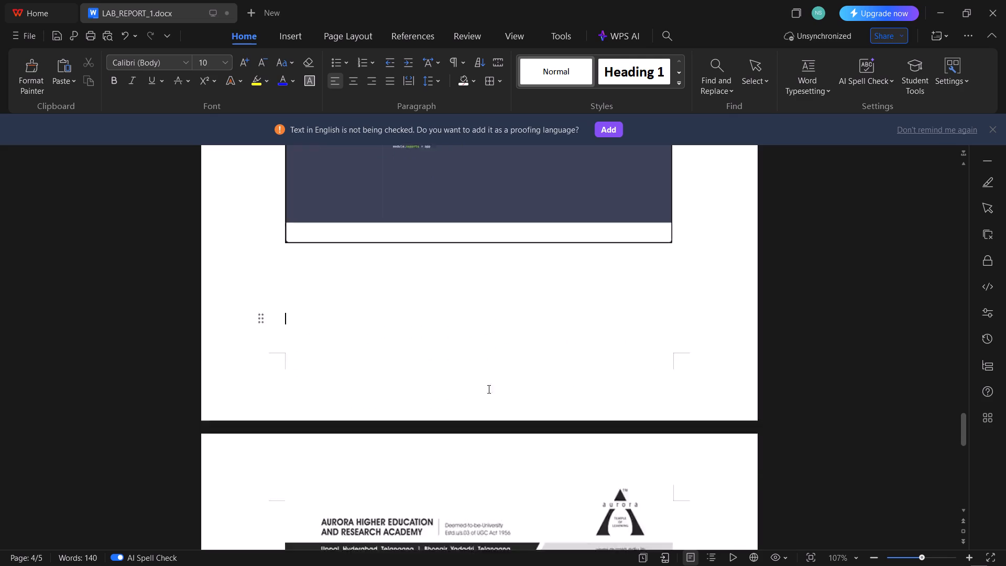
scroll(488, 389, down, 8)
Set the Date of Submission in the first page's table to 01-11-2026 and save the document.
scroll(461, 372, up, 11)
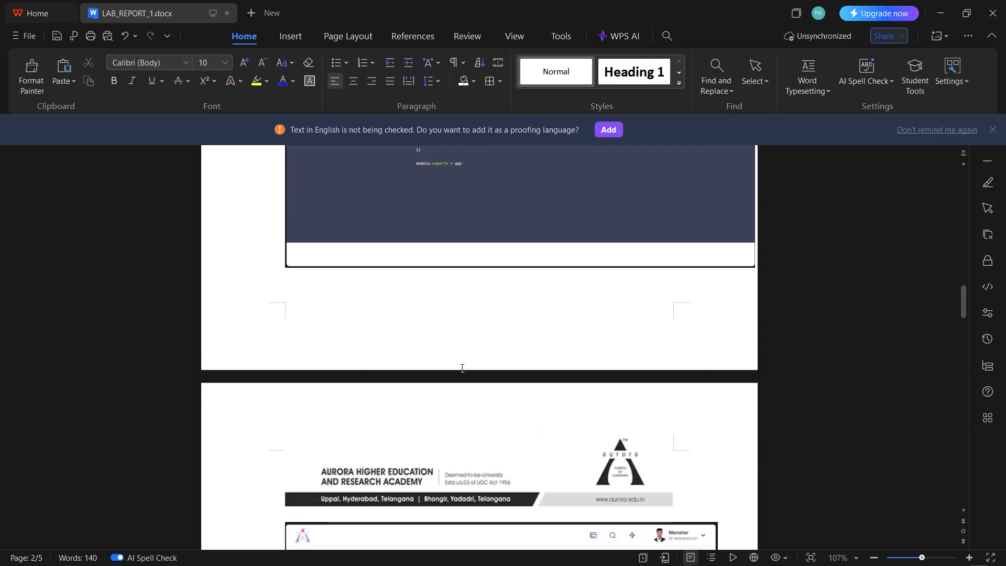
scroll(461, 368, up, 6)
scroll(514, 357, down, 1)
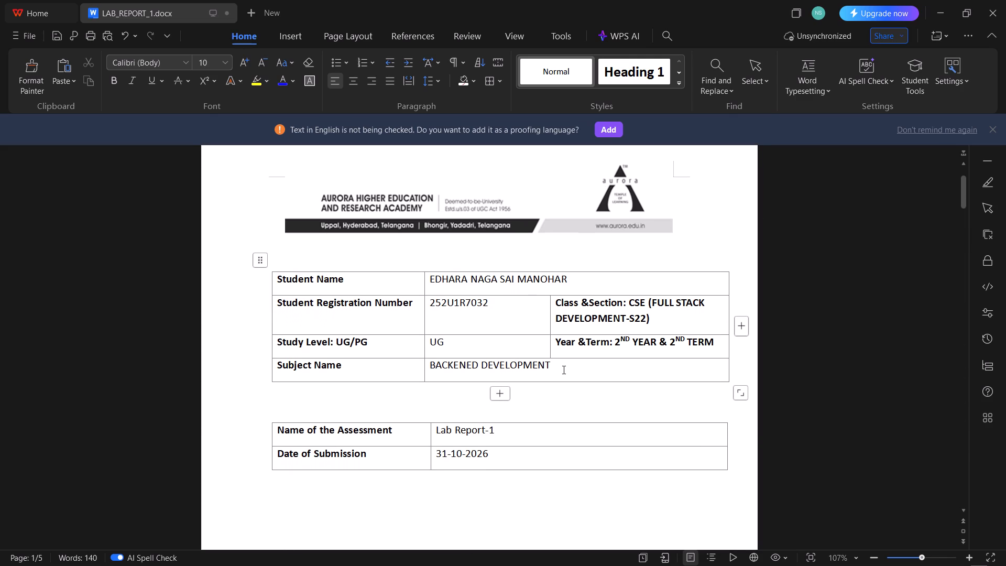
click(461, 452)
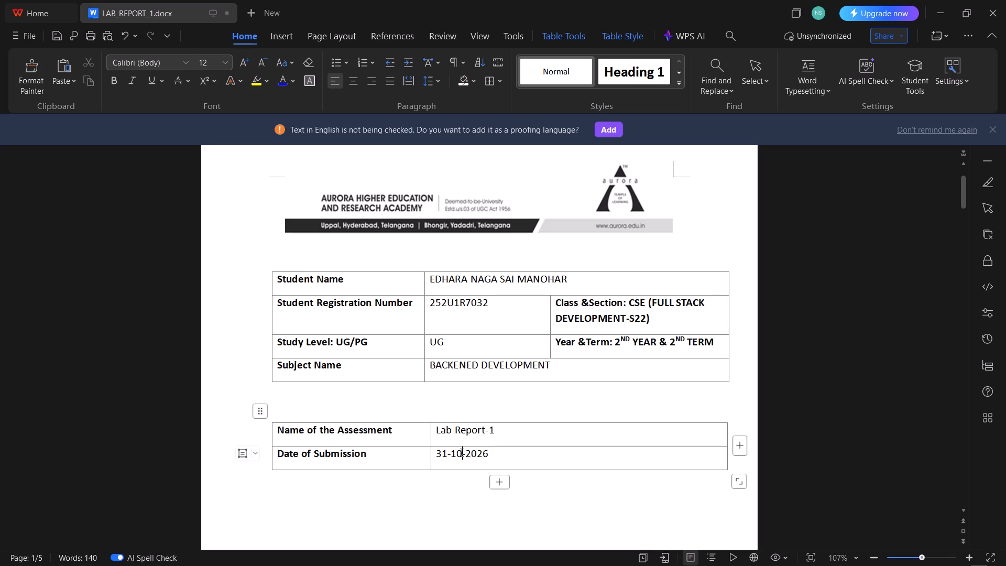
key(BackSpace)
key(1)
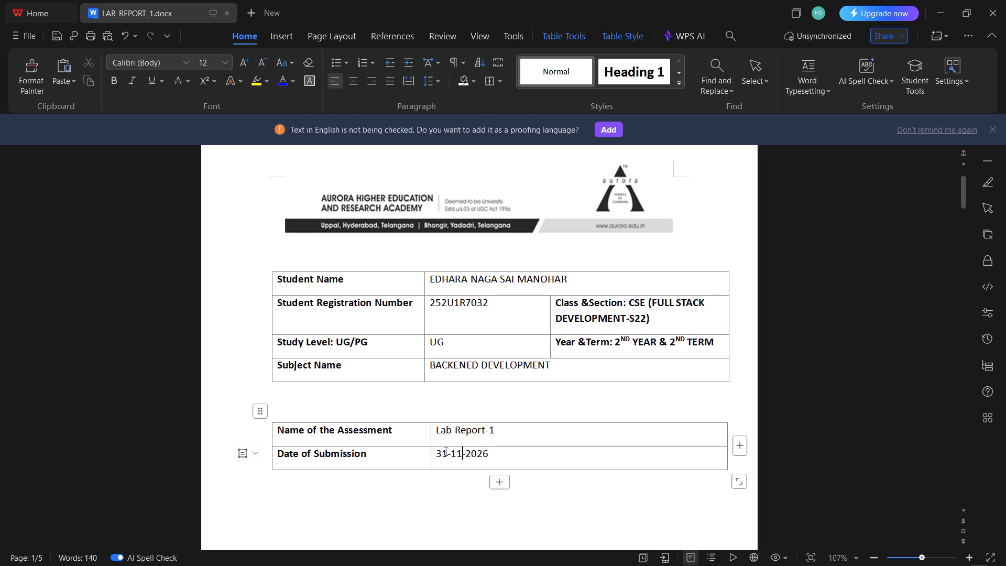
click(444, 454)
key(BackSpace)
key(0)
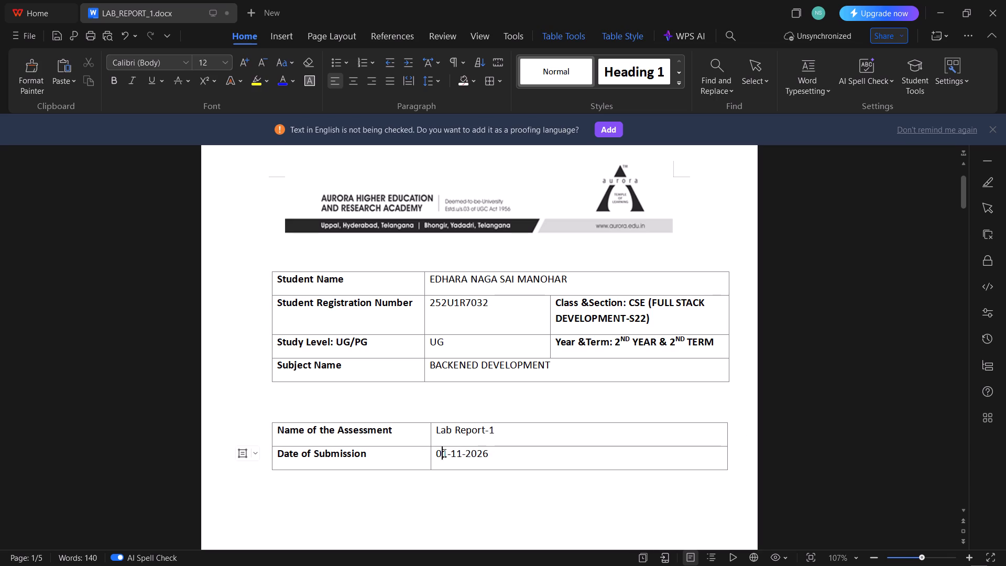
key(ctrl+s)
Export the lab report as a Common PDF into the same directory as the source file, then close the export window.
scroll(498, 362, up, 3)
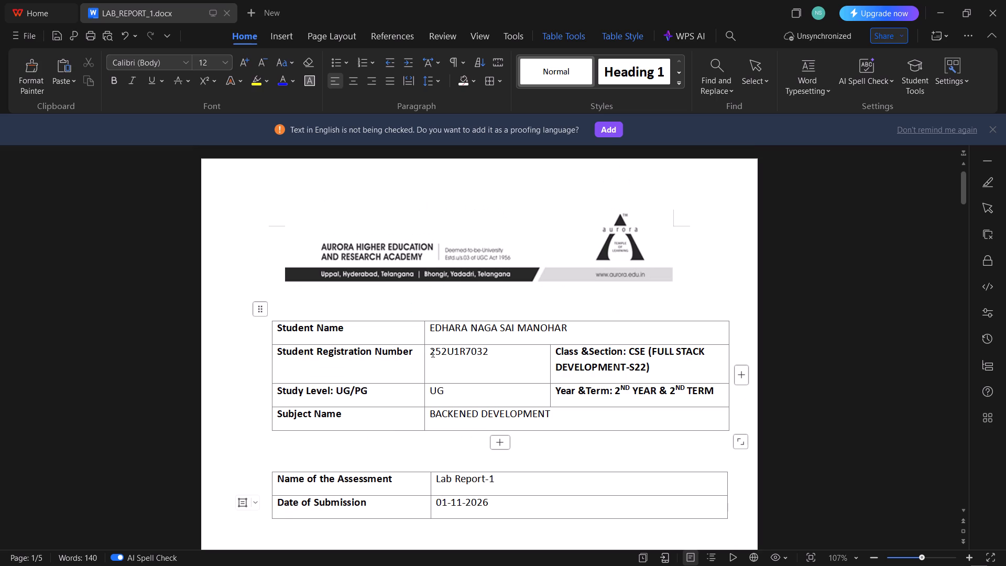
click(26, 37)
click(85, 184)
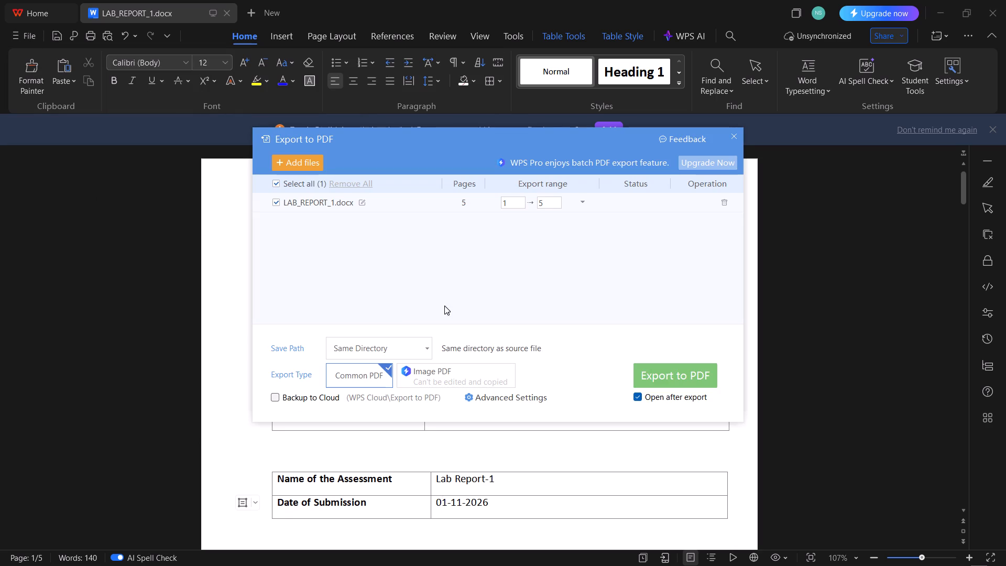
click(672, 379)
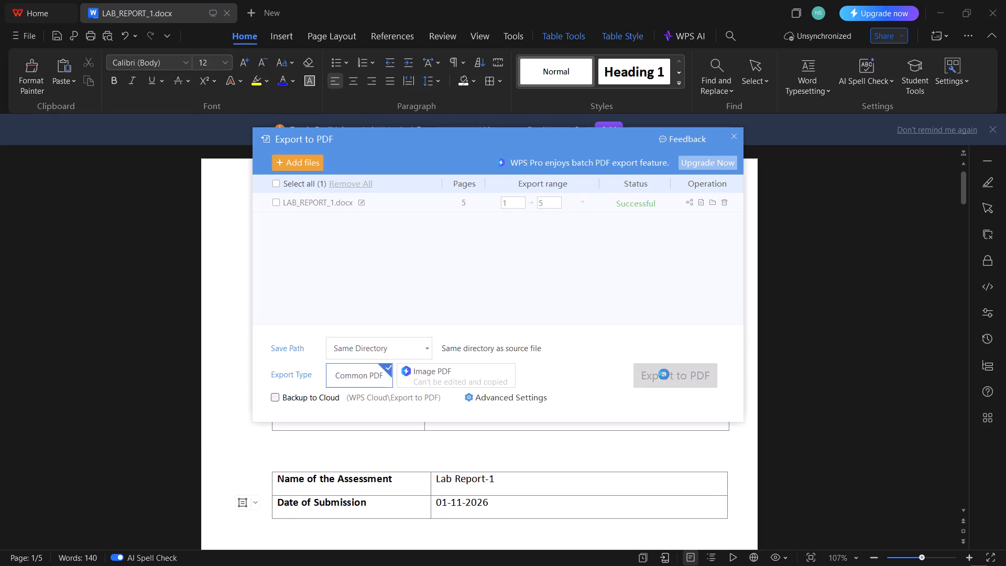
click(695, 157)
click(735, 135)
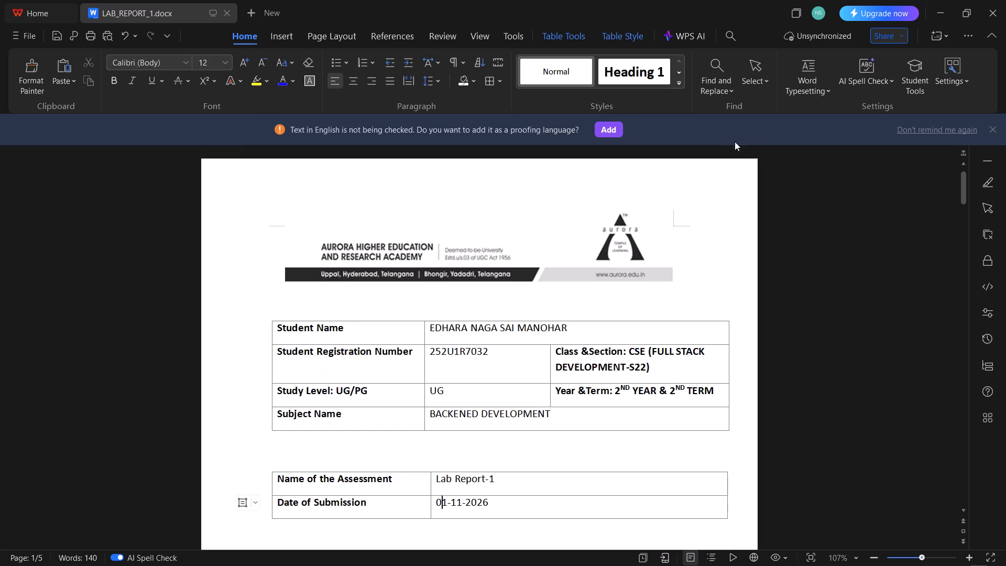
Look through the report's pages, then close the document and the BACKENED DEVELOPMENT folder window.
scroll(631, 320, down, 14)
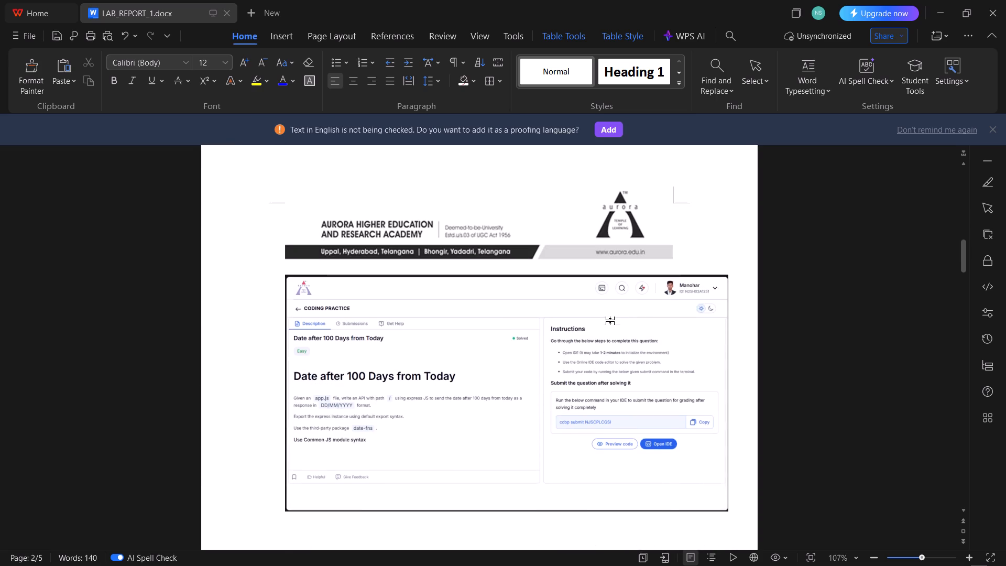
scroll(610, 320, down, 9)
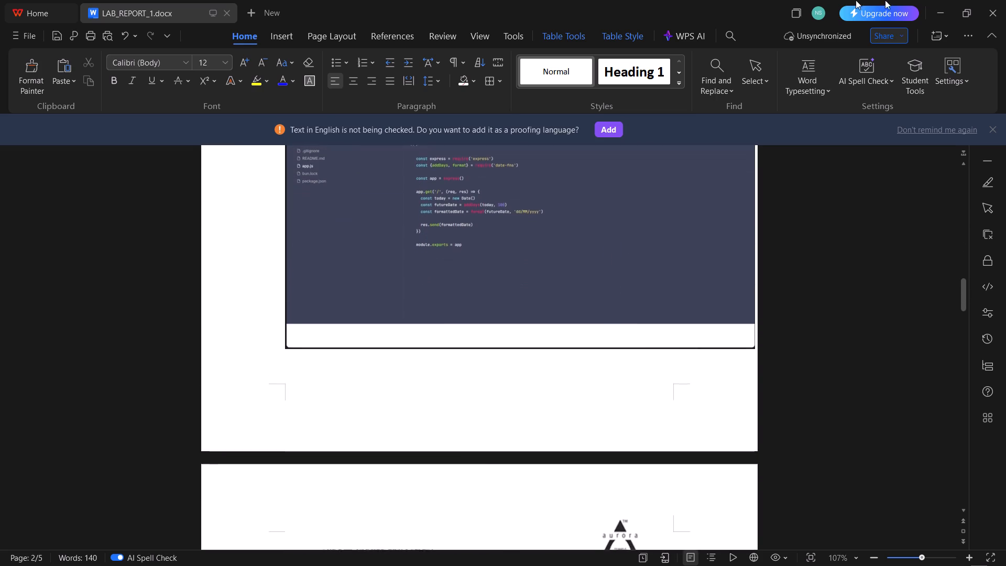
click(1005, 0)
click(459, 417)
click(1005, 0)
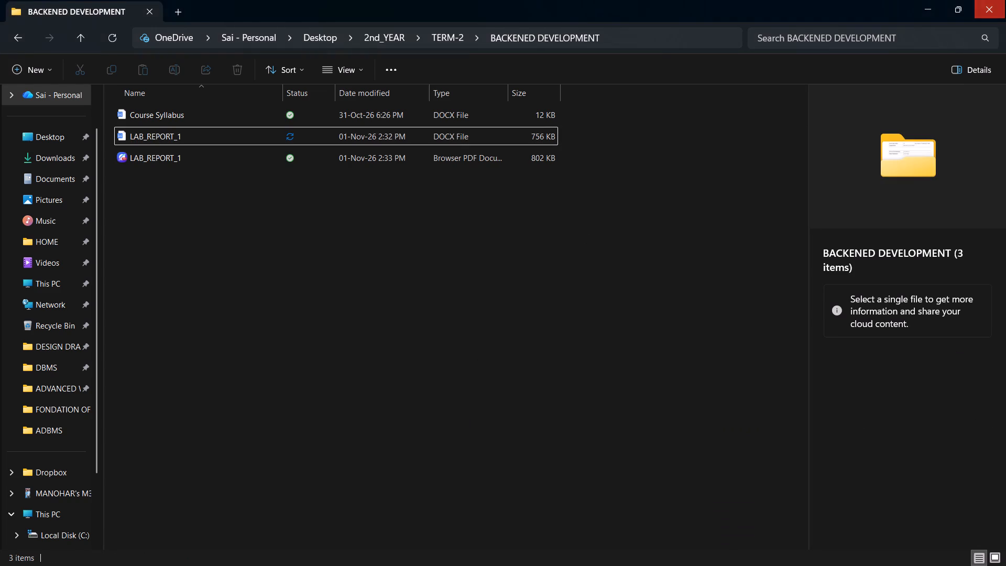
Submit the LAB_REPORT_1 PDF for Lab Report 1 under Backend Development Fundamentals on the Aurora University assessments page.
click(354, 0)
click(126, 3)
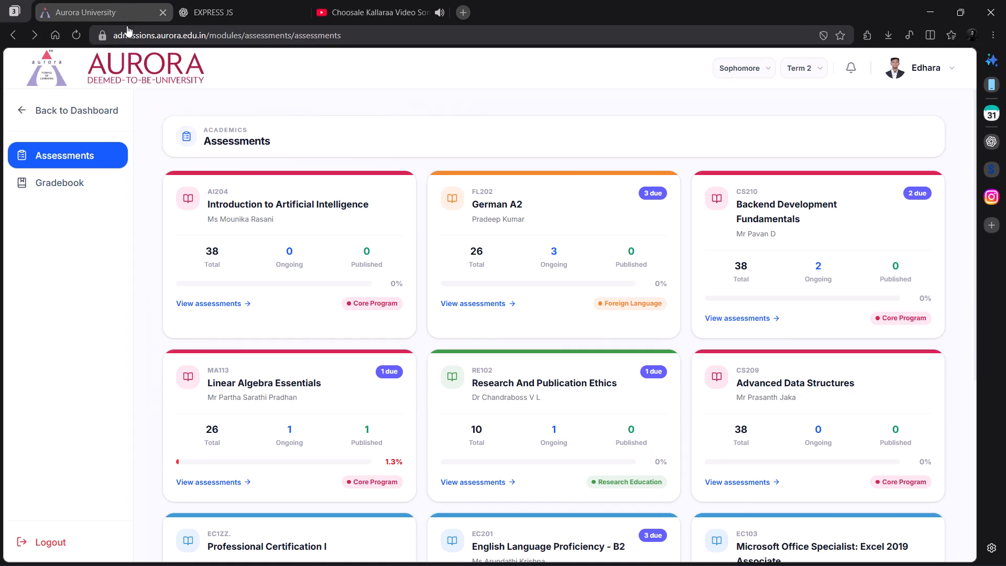
click(753, 251)
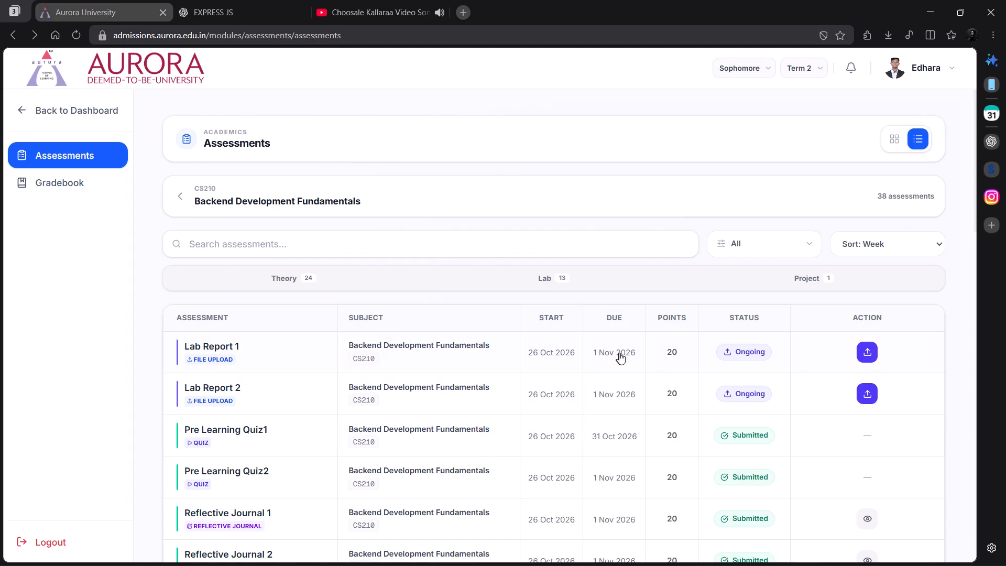
click(864, 351)
click(484, 5)
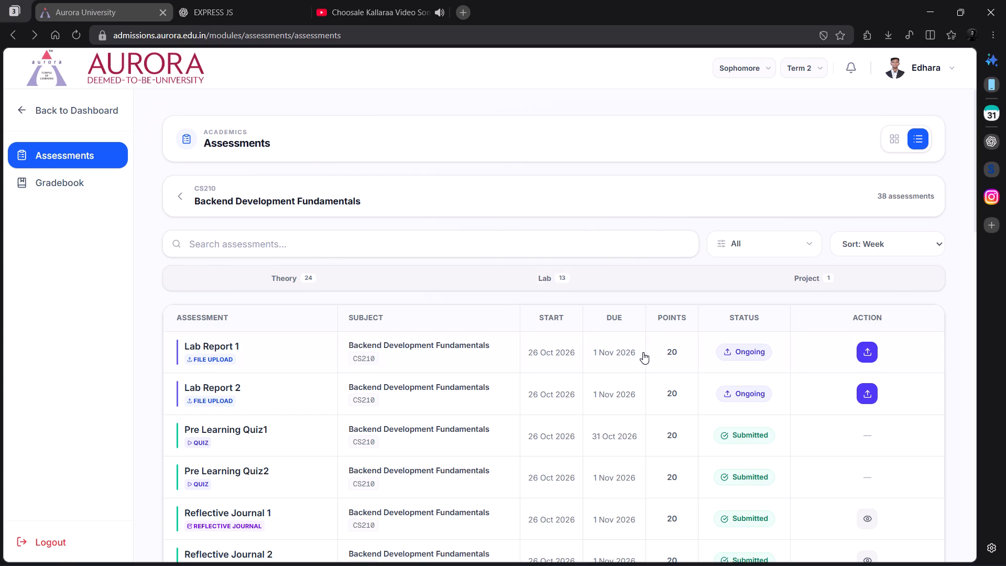
click(644, 352)
click(827, 532)
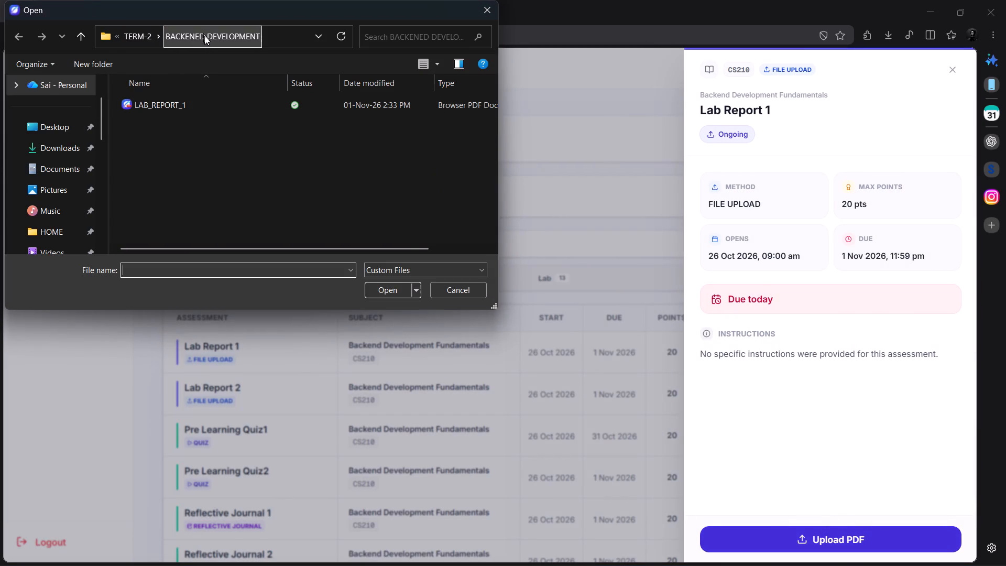
double_click(209, 112)
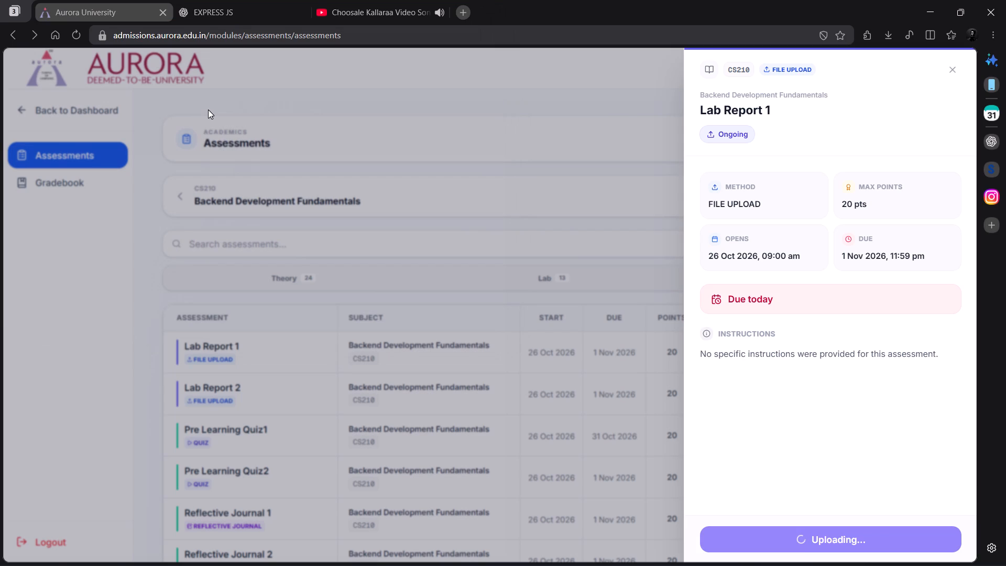
click(425, 267)
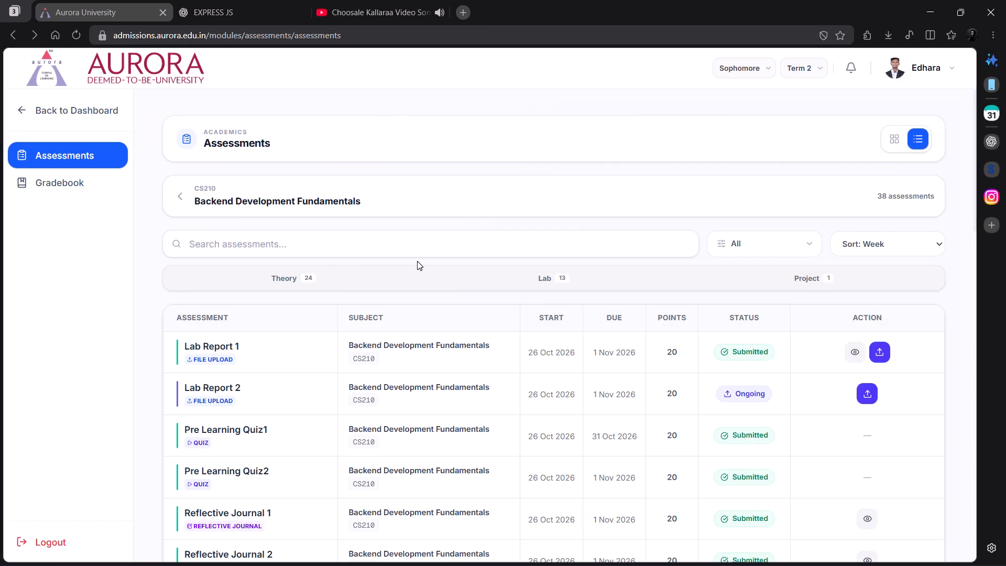
Return to the course overview and start Pre Learning Quiz2 of Linear Algebra Essentials.
click(181, 197)
scroll(575, 378, down, 1)
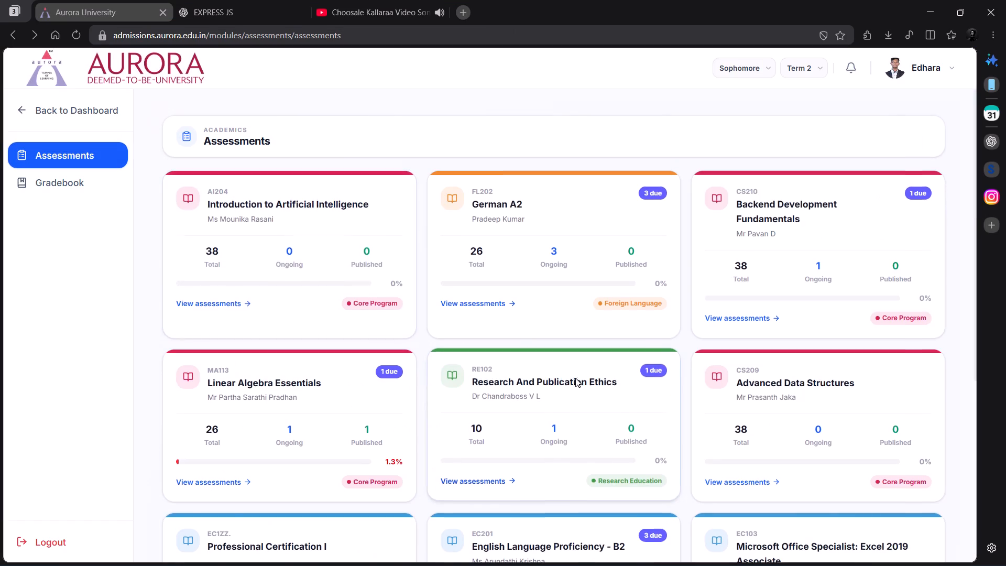
scroll(575, 378, down, 2)
scroll(575, 376, up, 3)
scroll(572, 371, down, 2)
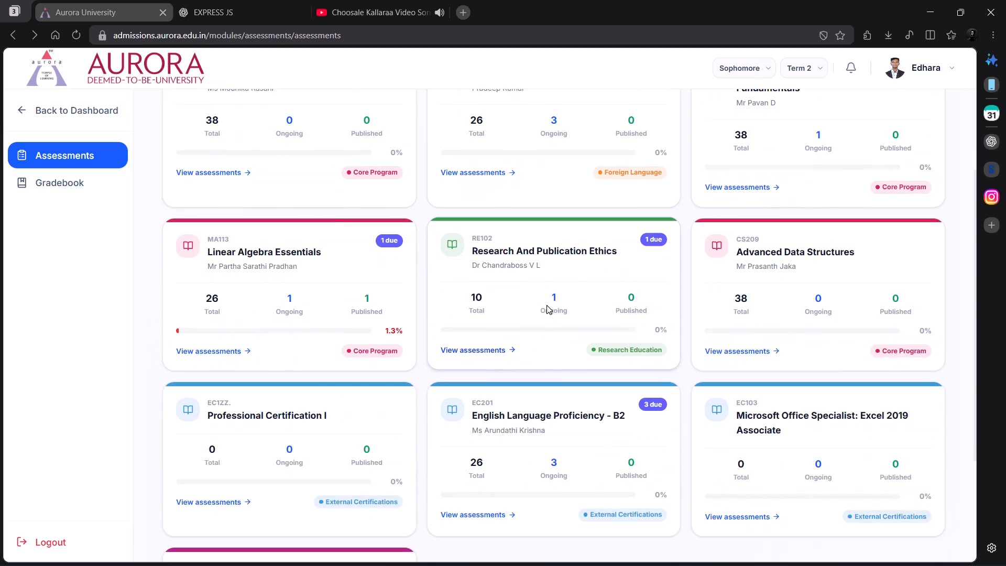
scroll(545, 304, up, 3)
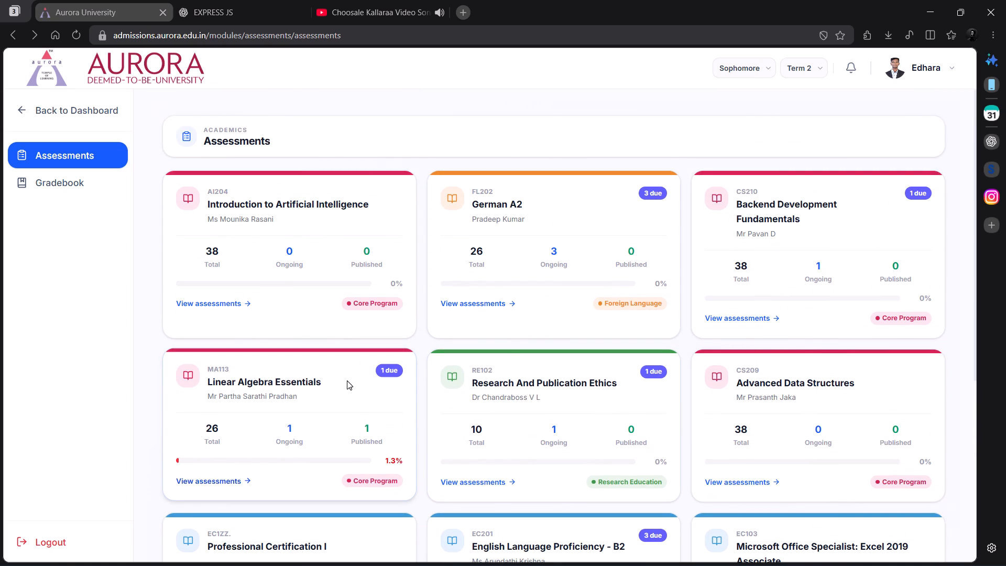
click(403, 372)
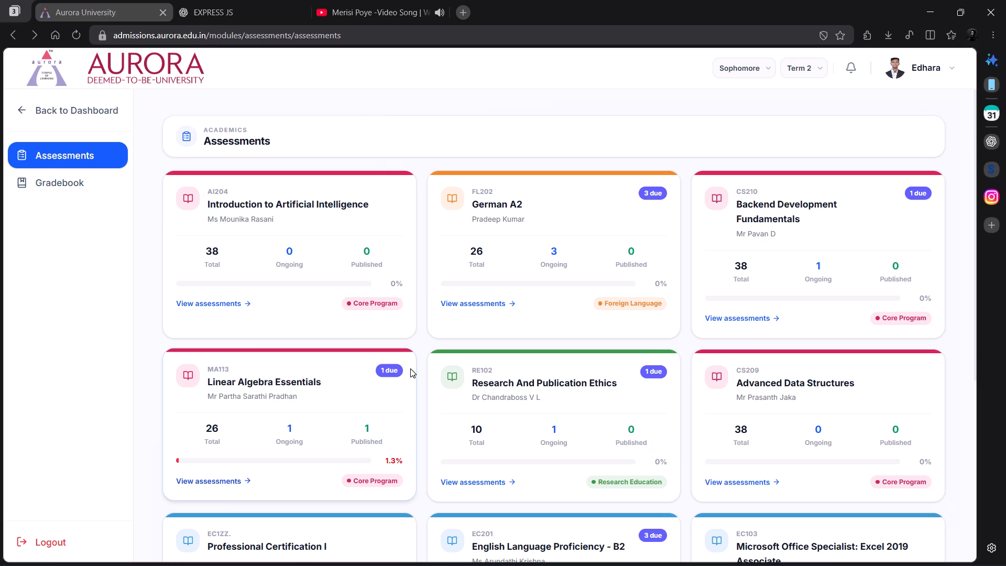
click(407, 368)
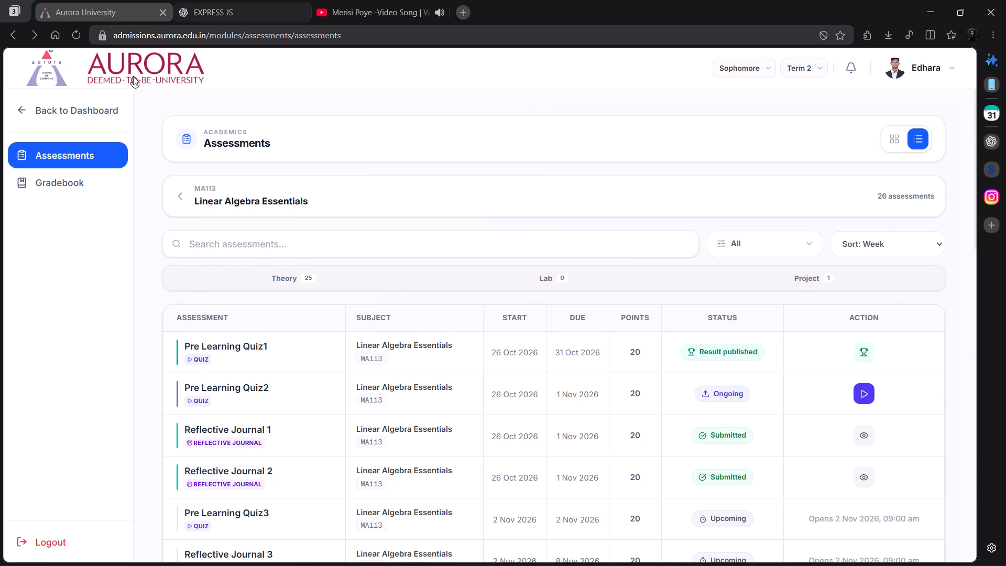
click(864, 397)
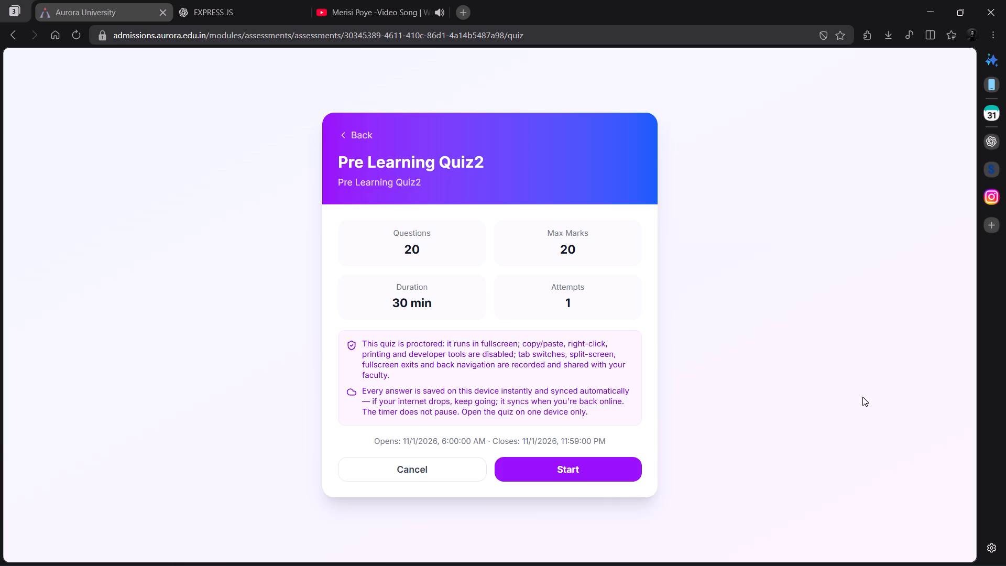
click(578, 464)
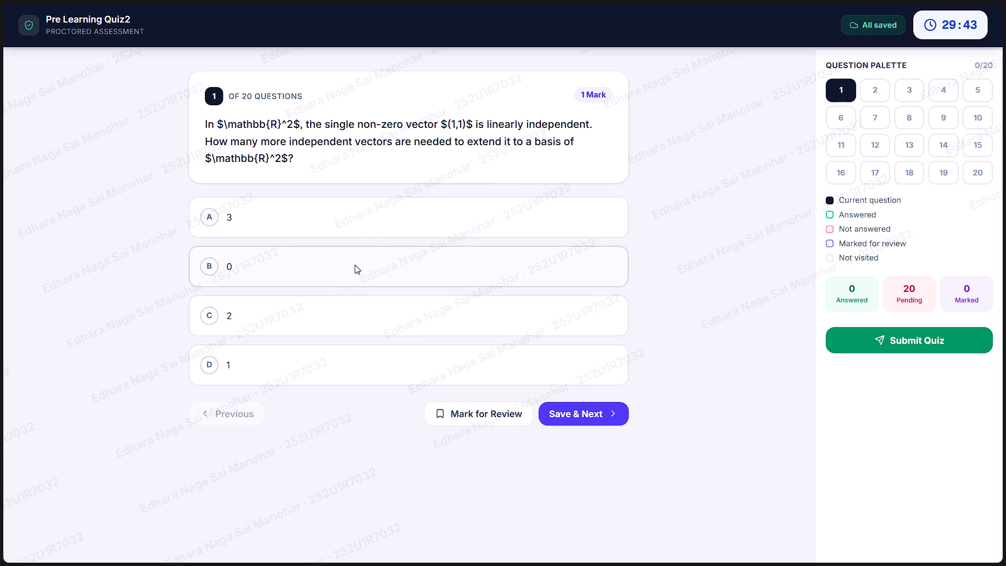
Answer quiz questions 1 to 3 with "1", "The matrix space, with dimension 4" and "Verify linear independence, then verify the set spans R^2", saving each.
click(357, 364)
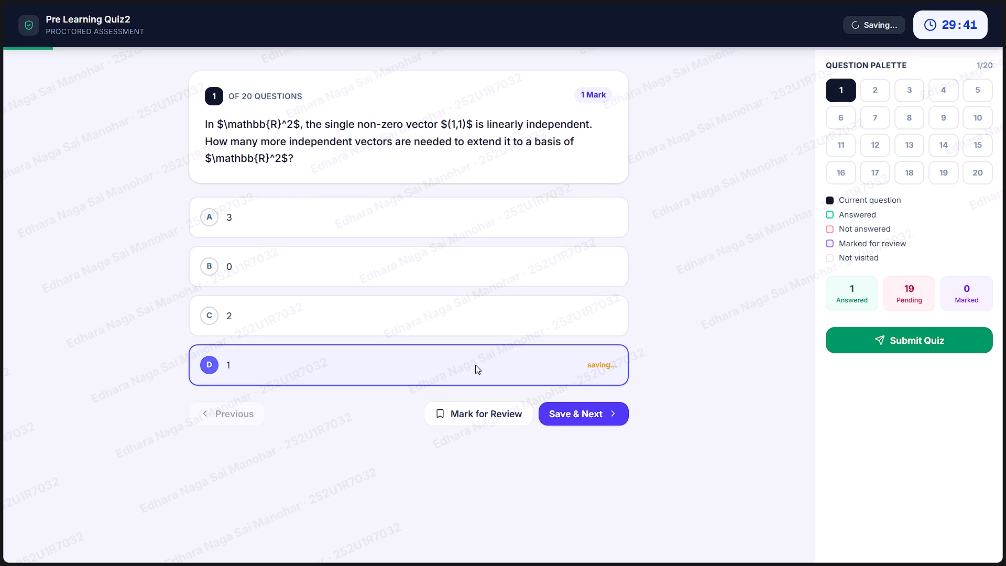
click(568, 413)
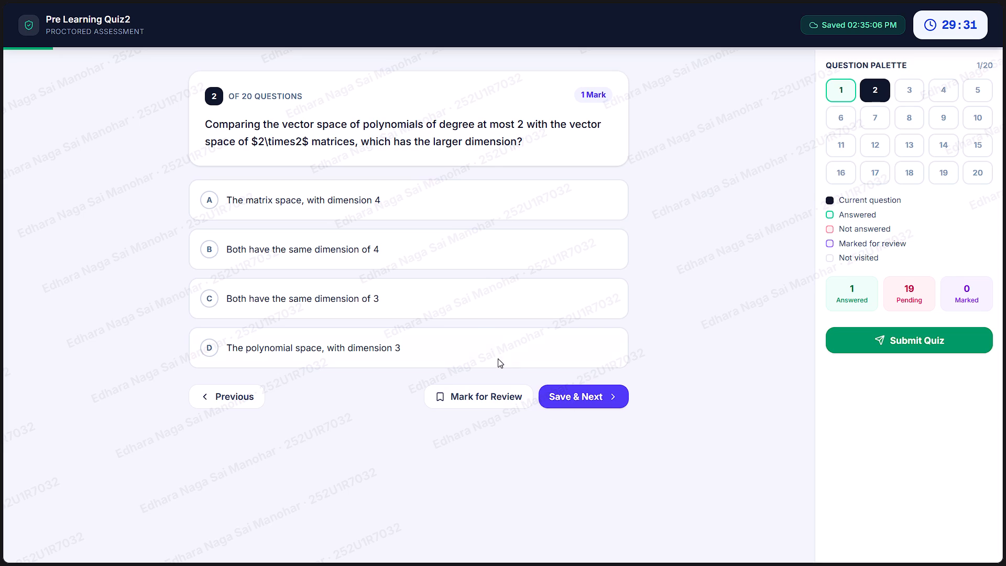
click(440, 193)
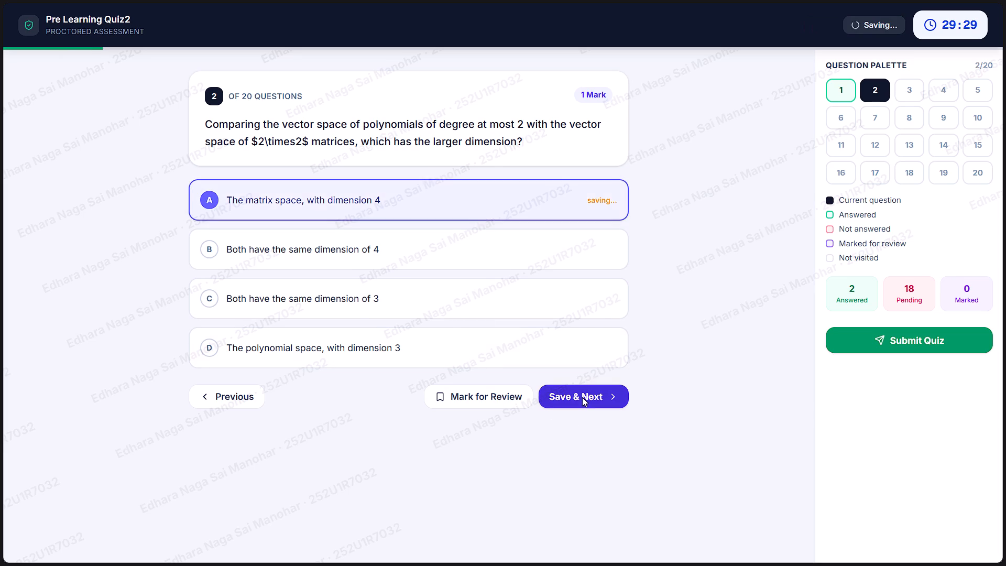
click(582, 397)
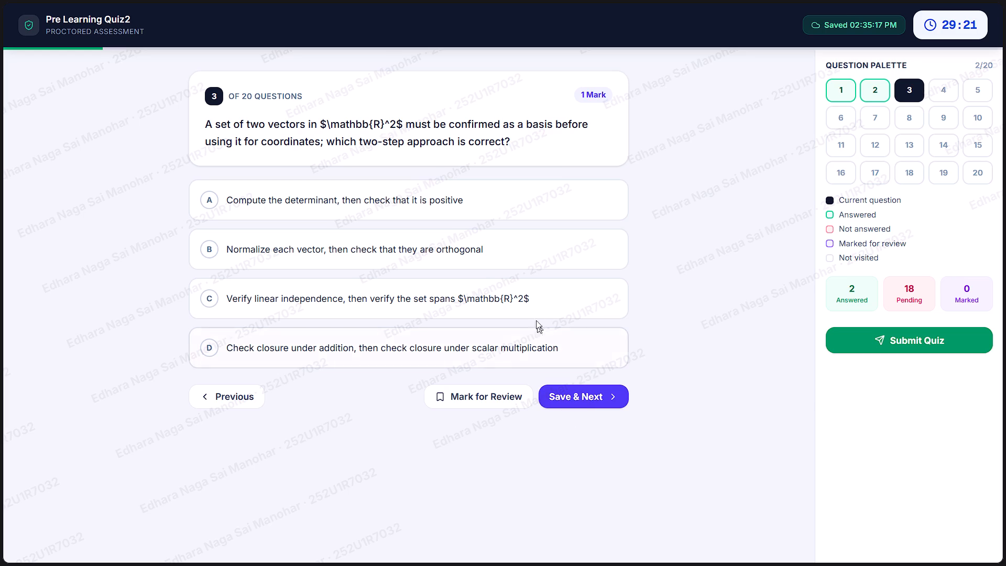
click(532, 299)
click(567, 385)
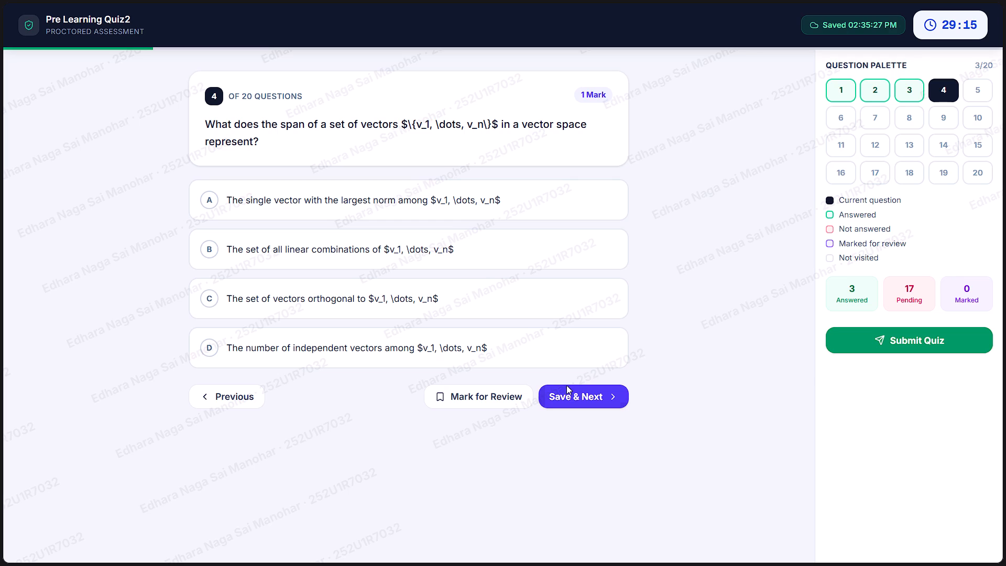
Answer quiz questions 4 to 6 with "The set of all linear combinations", "True" and "v_2 is redundant because it equals v_1 + v_3", saving each.
click(517, 250)
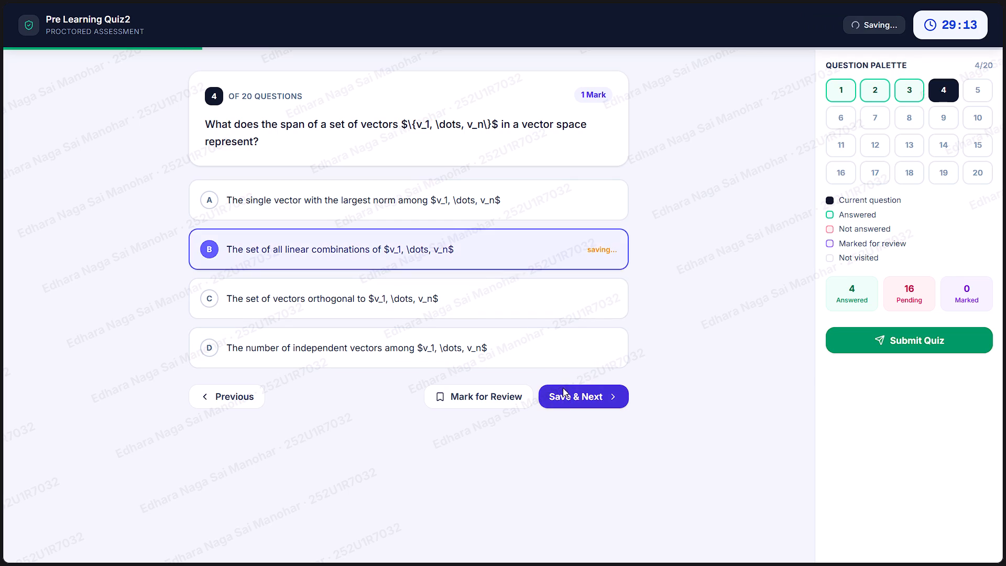
click(567, 400)
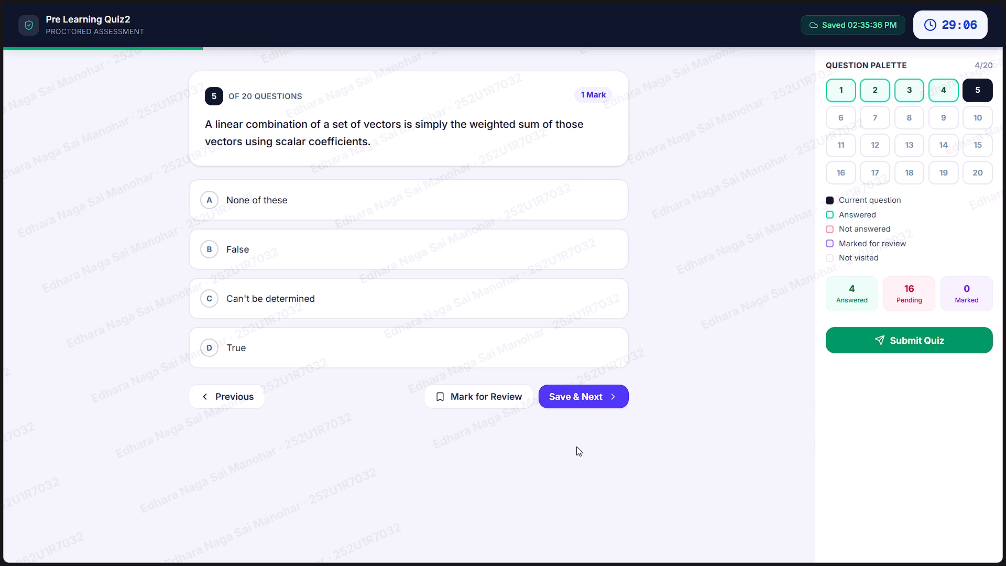
click(518, 346)
click(564, 401)
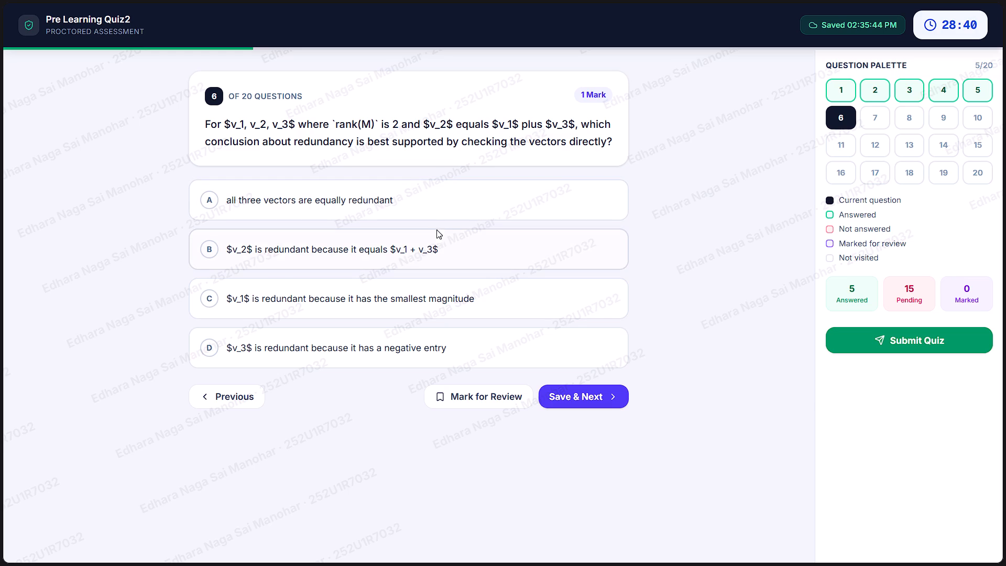
click(427, 245)
click(564, 387)
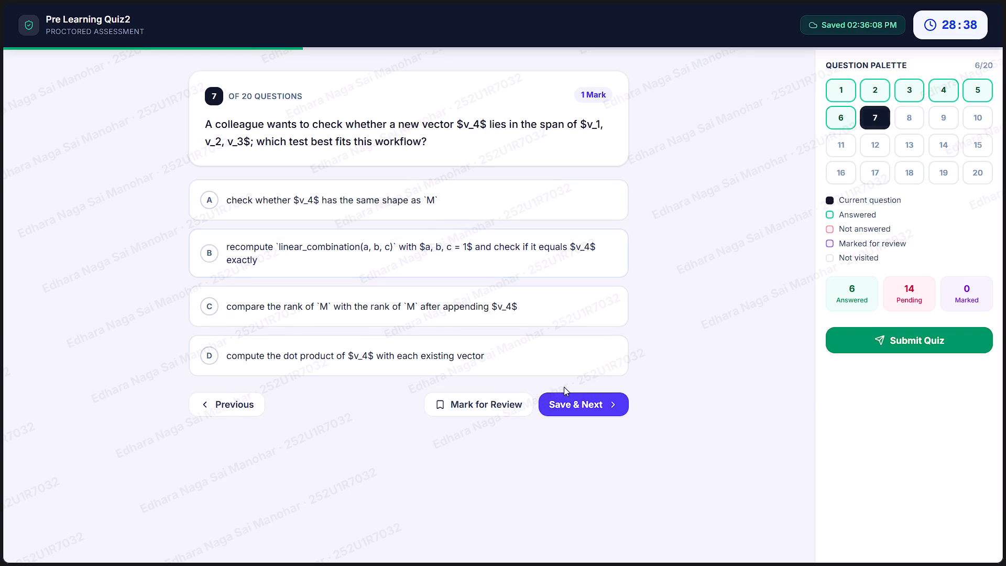